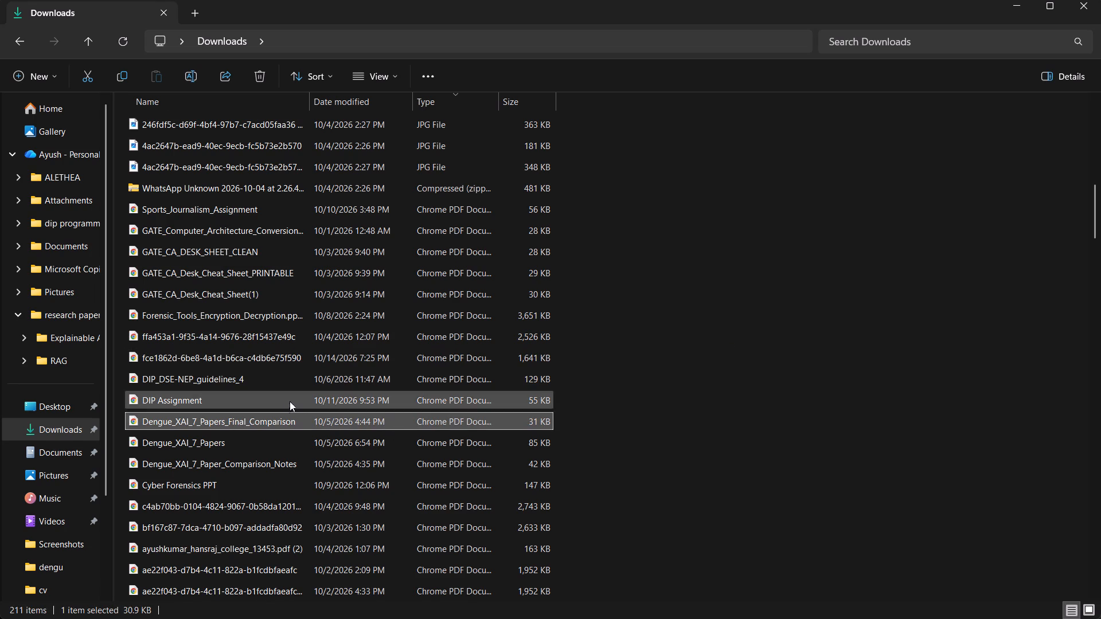
Open the Dengue_XAI_7_Paper_Comparison_Notes PDF to check its contents, and return to the Downloads folder.
{"action": "double_click", "coordinate": [284, 463]}
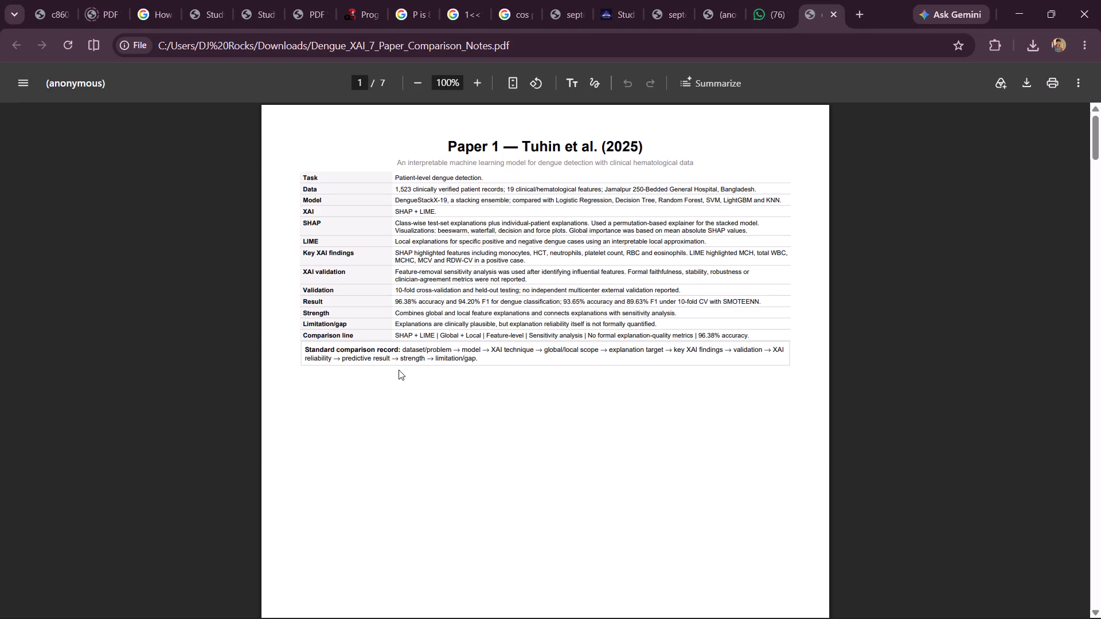
{"action": "scroll", "coordinate": [454, 349], "scroll_direction": "down", "scroll_amount": 14}
{"action": "scroll", "coordinate": [458, 356], "scroll_direction": "up", "scroll_amount": 3}
{"action": "key", "text": "alt+Tab"}
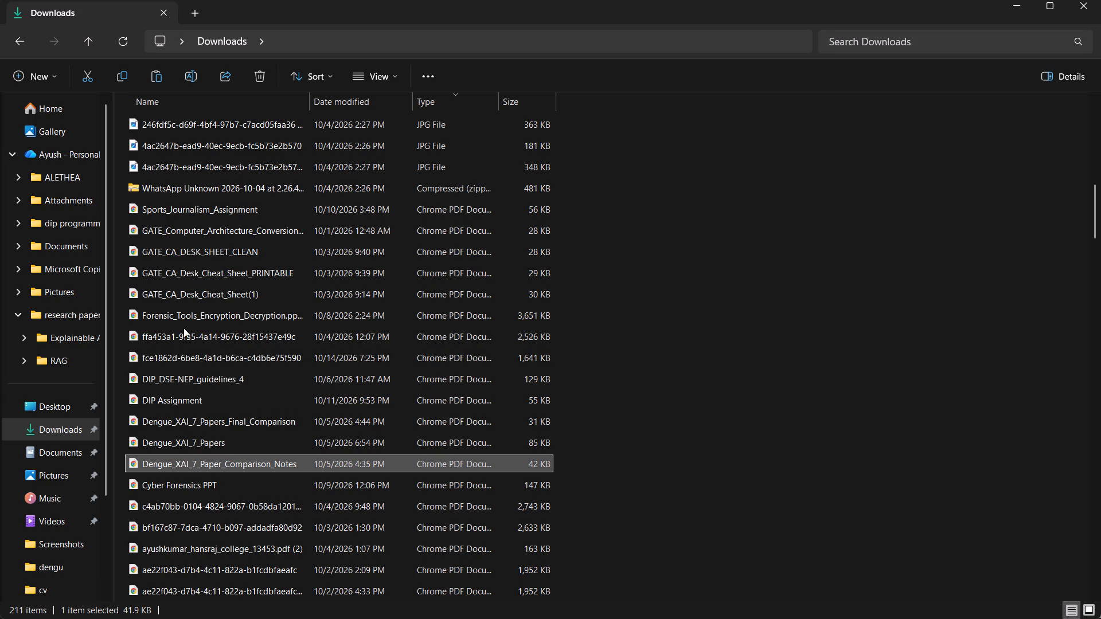
Copy the Dengue_XAI_7_Papers_Final_Comparison PDF and paste a duplicate of it into Downloads.
{"action": "left_click", "coordinate": [207, 415]}
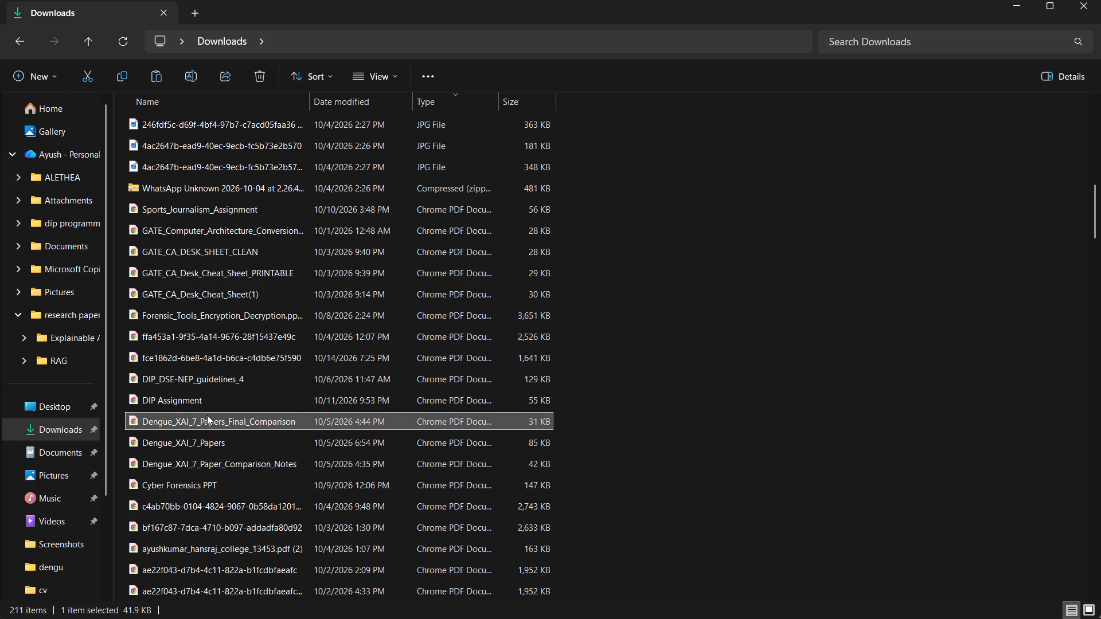
{"action": "left_click", "coordinate": [118, 75]}
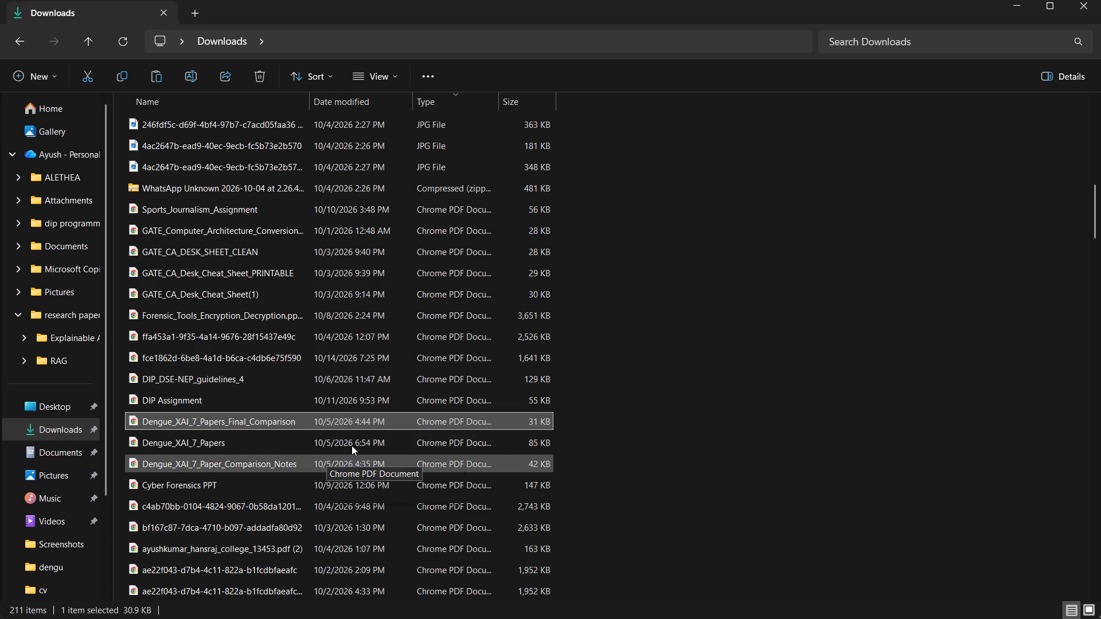
{"action": "left_click_drag", "start_coordinate": [594, 419], "coordinate": [551, 419]}
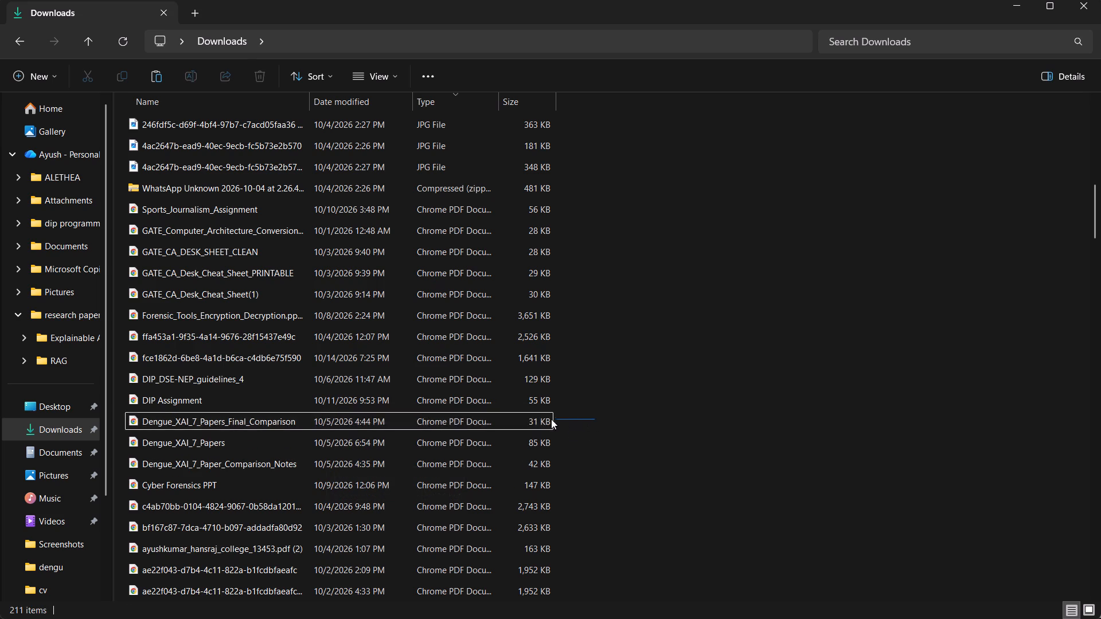
{"action": "left_click_drag", "start_coordinate": [551, 419], "coordinate": [532, 468]}
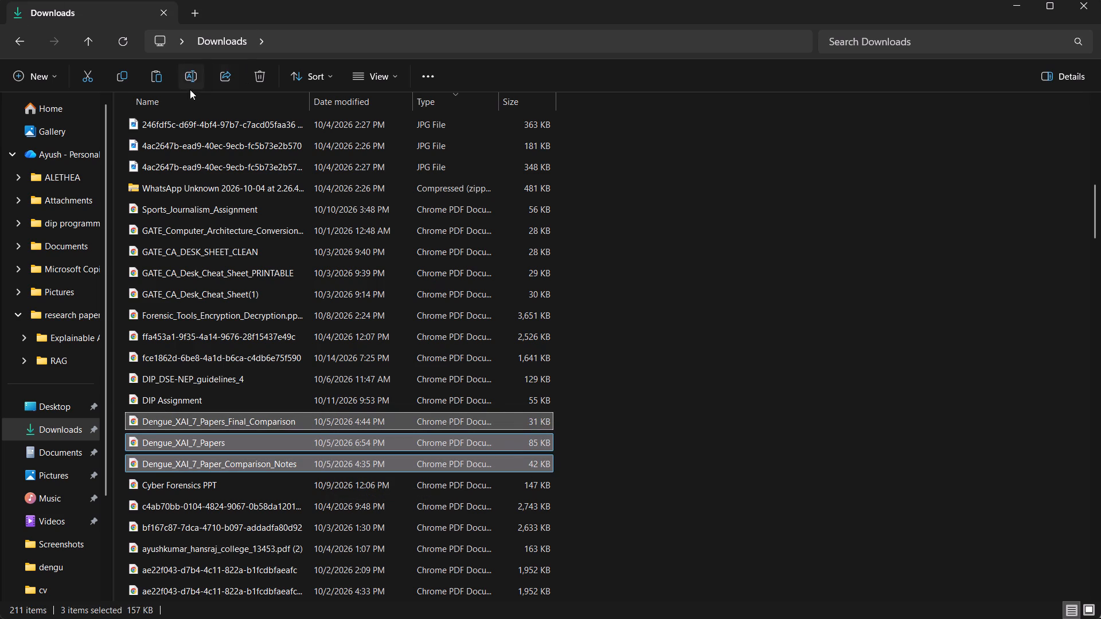
{"action": "left_click", "coordinate": [164, 73]}
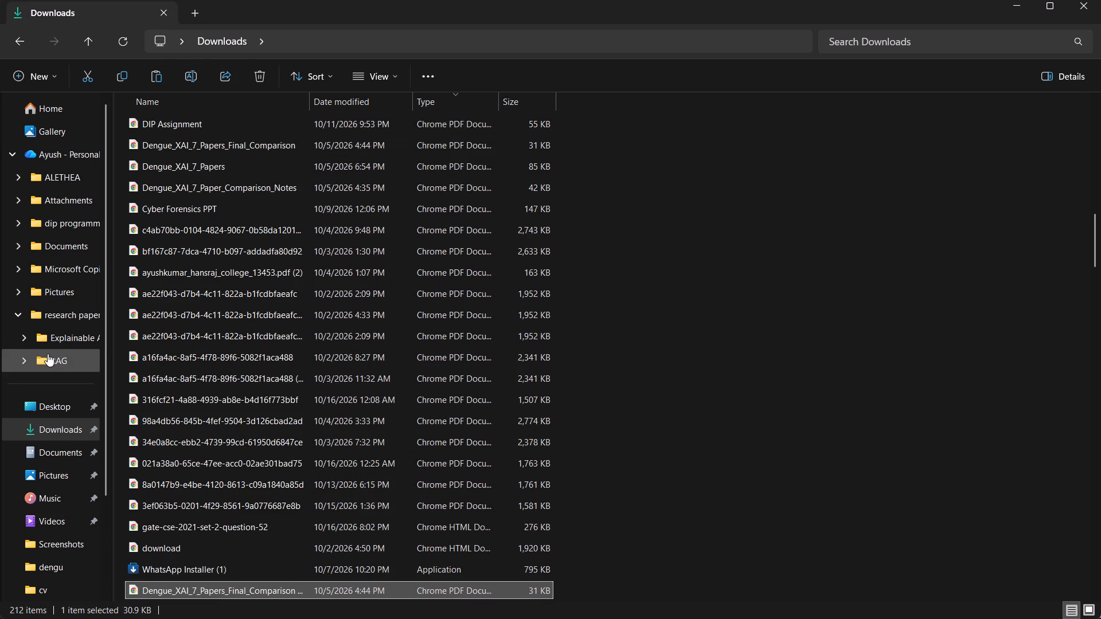
Create a folder named documents inside the OneDrive research paper folder and open it.
{"action": "left_click", "coordinate": [76, 319]}
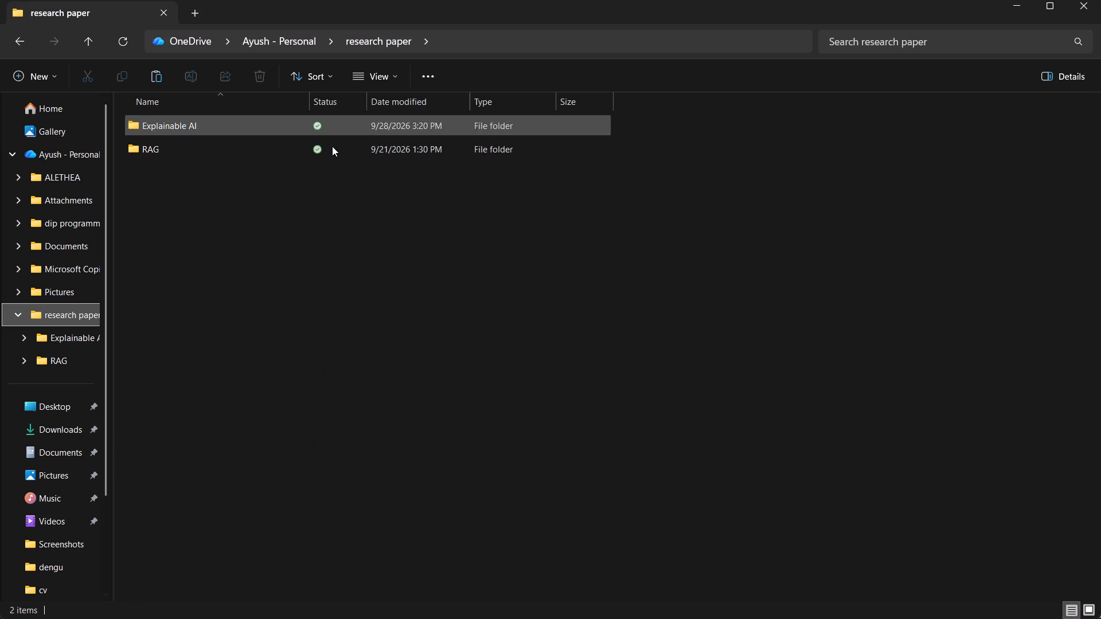
{"action": "left_click", "coordinate": [282, 198]}
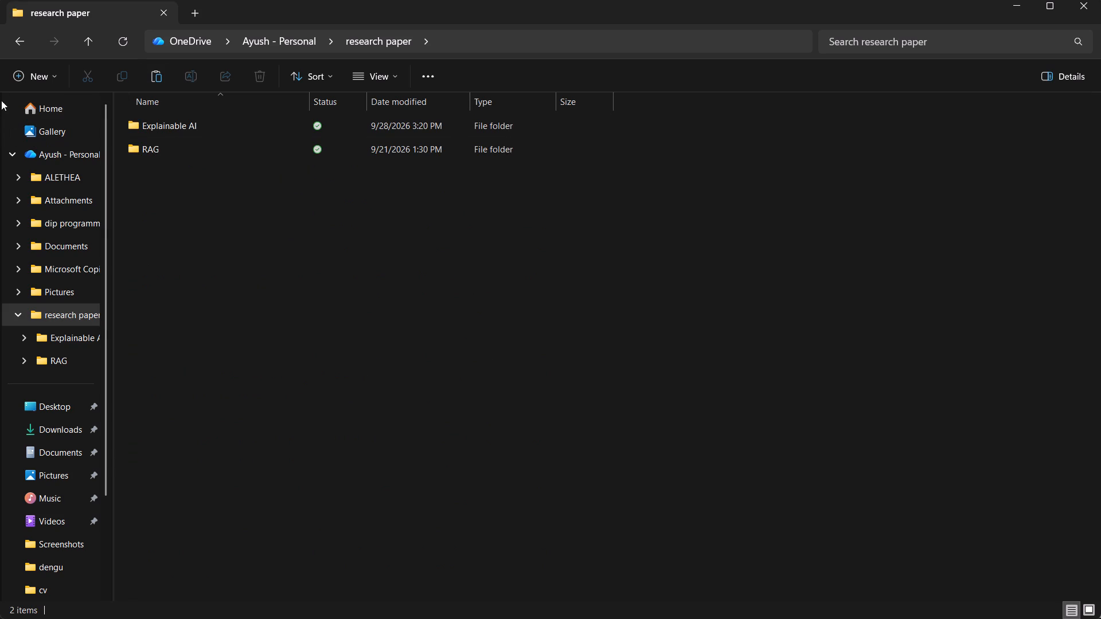
{"action": "left_click", "coordinate": [22, 82]}
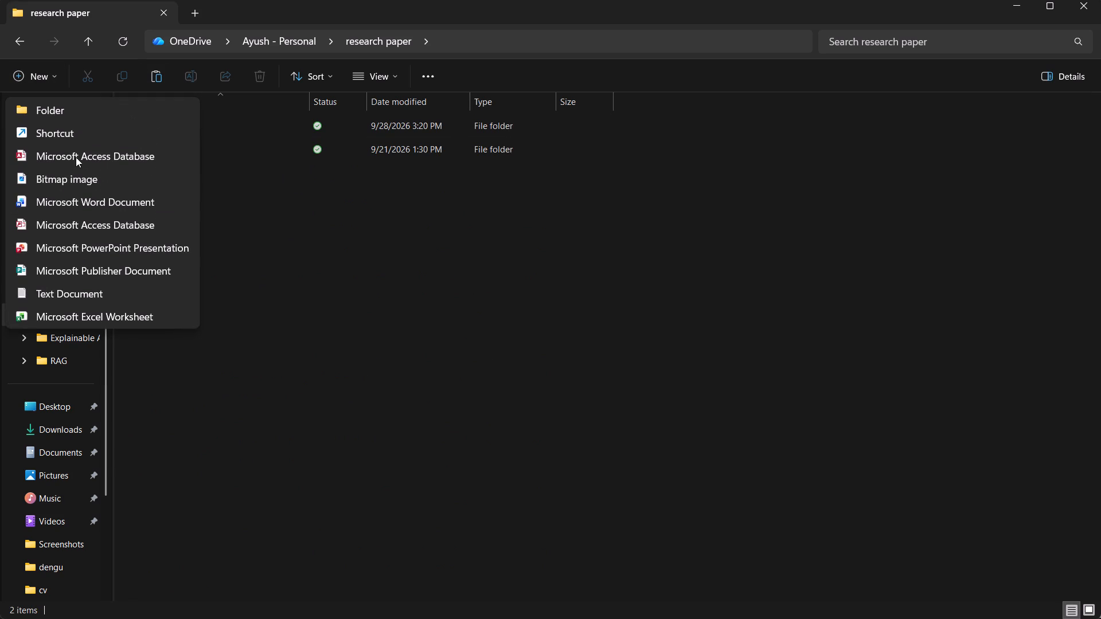
{"action": "left_click", "coordinate": [109, 118]}
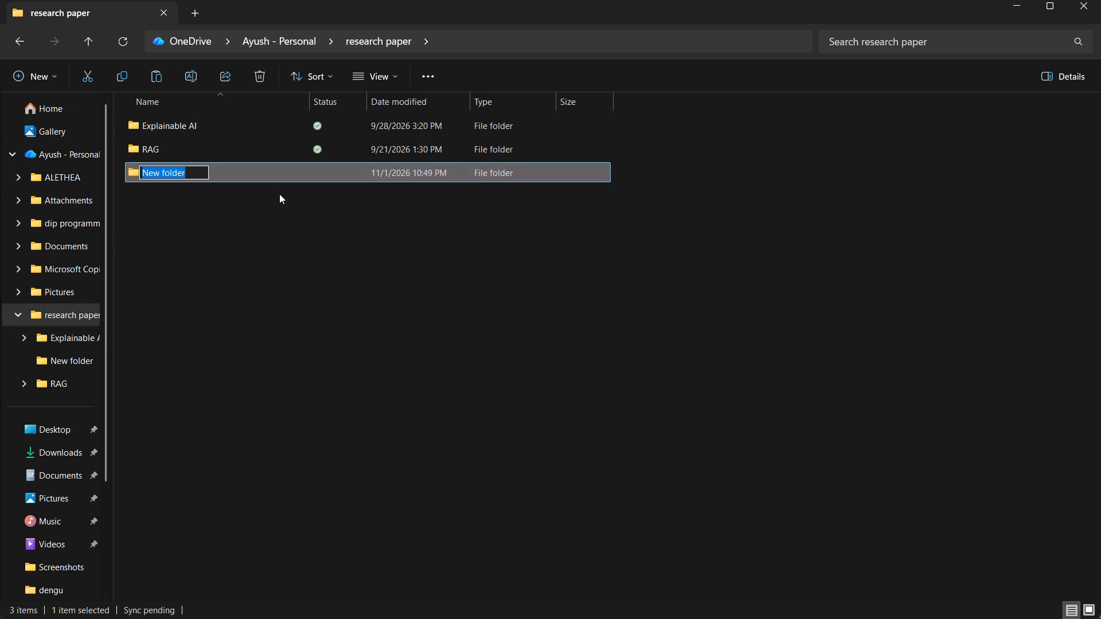
{"action": "type", "text": "documents"}
{"action": "key", "text": "space"}
{"action": "key", "text": "Return"}
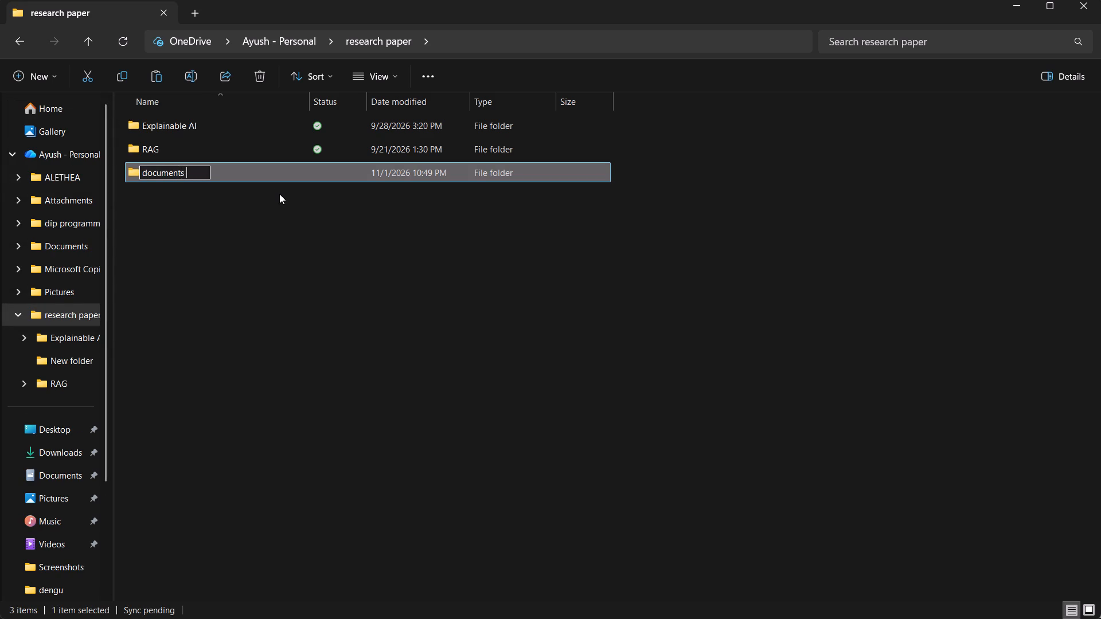
{"action": "key", "text": "Return"}
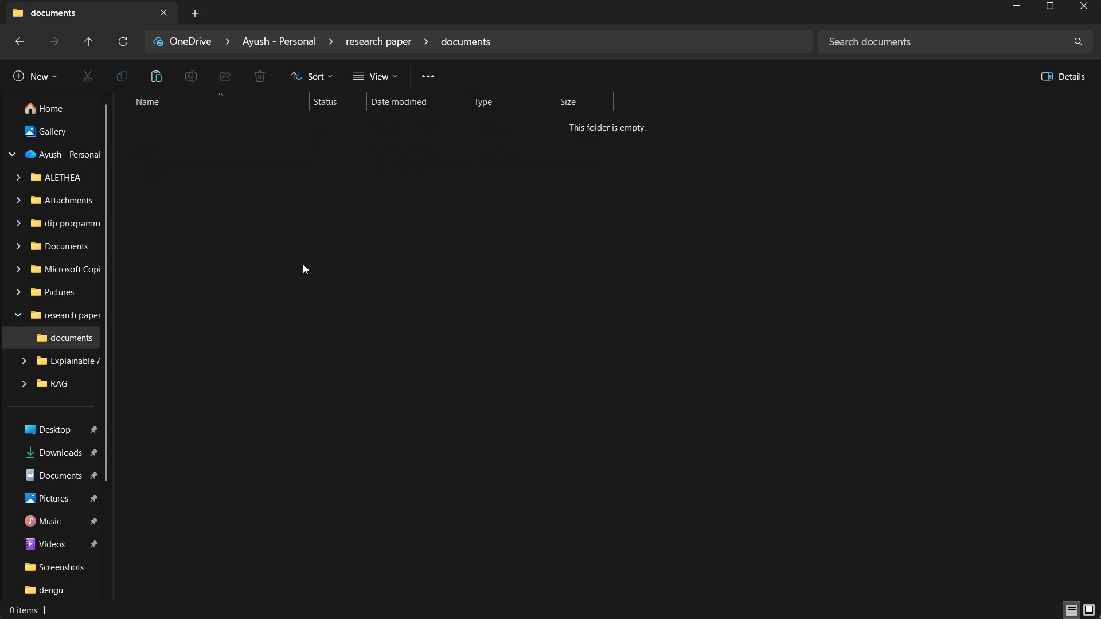
Paste the copied Dengue_XAI_7_Papers_Final_Comparison PDF into the documents folder.
{"action": "left_click", "coordinate": [317, 225]}
{"action": "key", "text": "ctrl+v"}
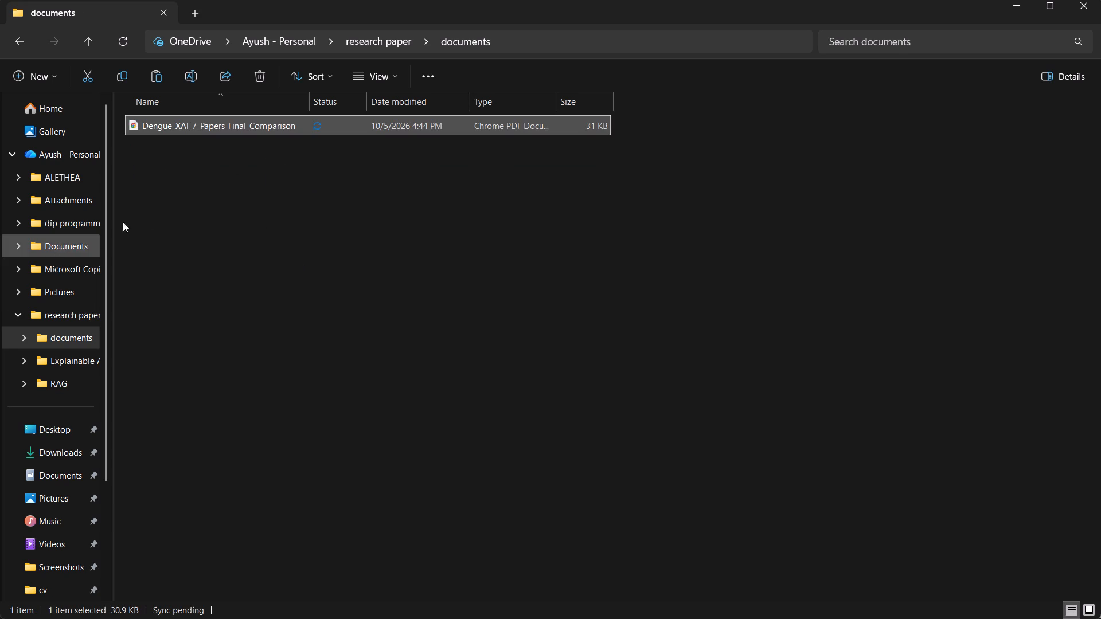
{"action": "key", "text": "ctrl+v"}
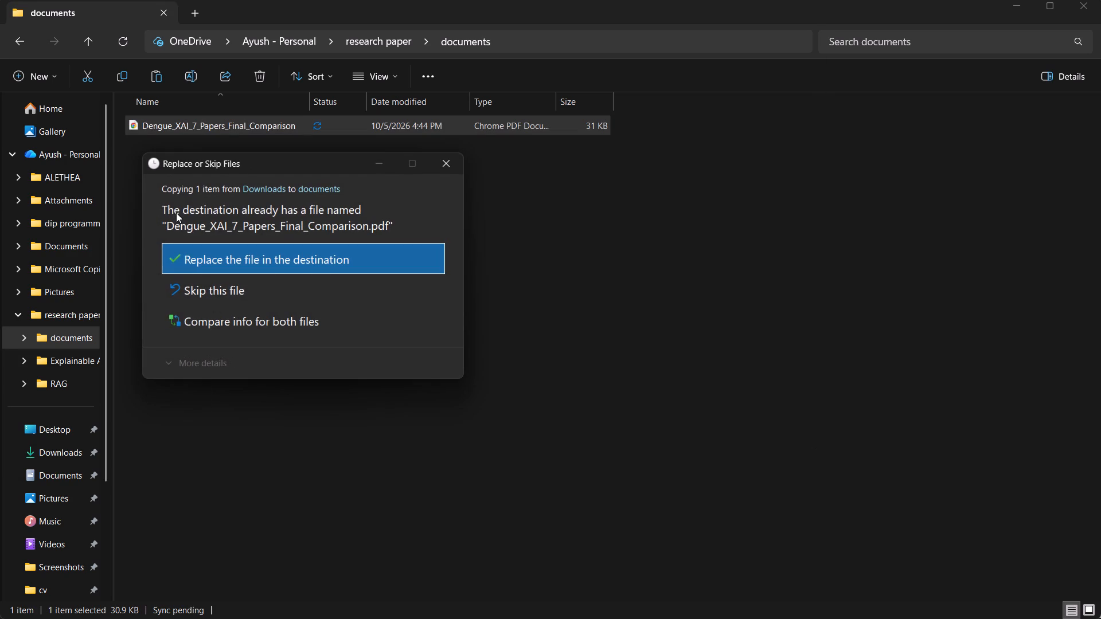
{"action": "left_click", "coordinate": [442, 157]}
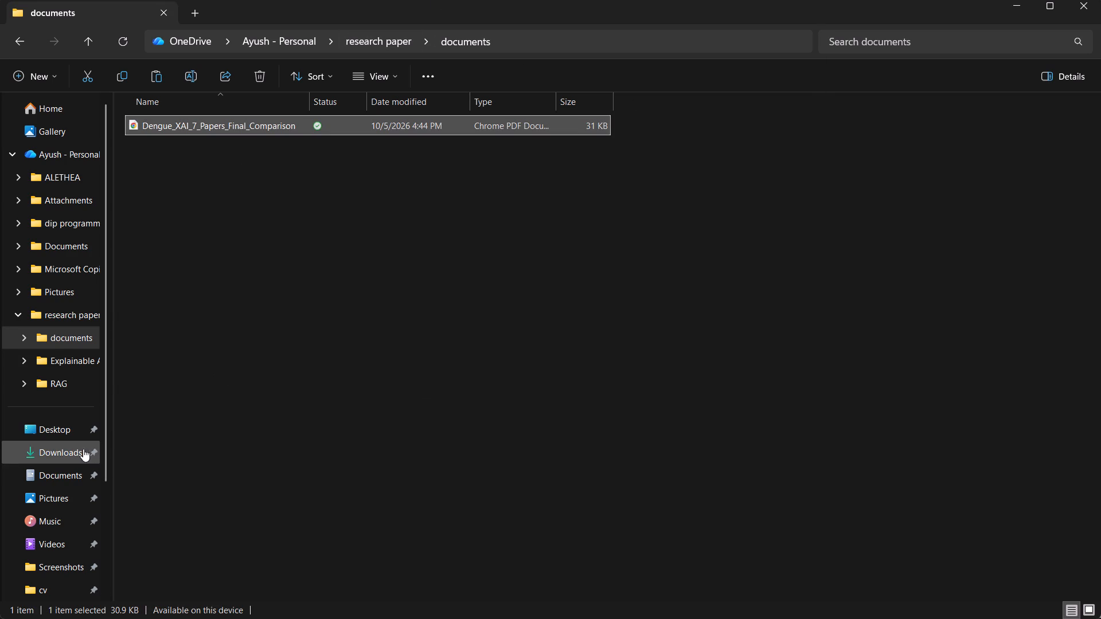
Find the duplicate of Dengue_XAI_7_Papers_Final_Comparison in Downloads, open it to check its contents, and return to the folder.
{"action": "left_click", "coordinate": [83, 449]}
{"action": "scroll", "coordinate": [465, 364], "scroll_direction": "down", "scroll_amount": 5}
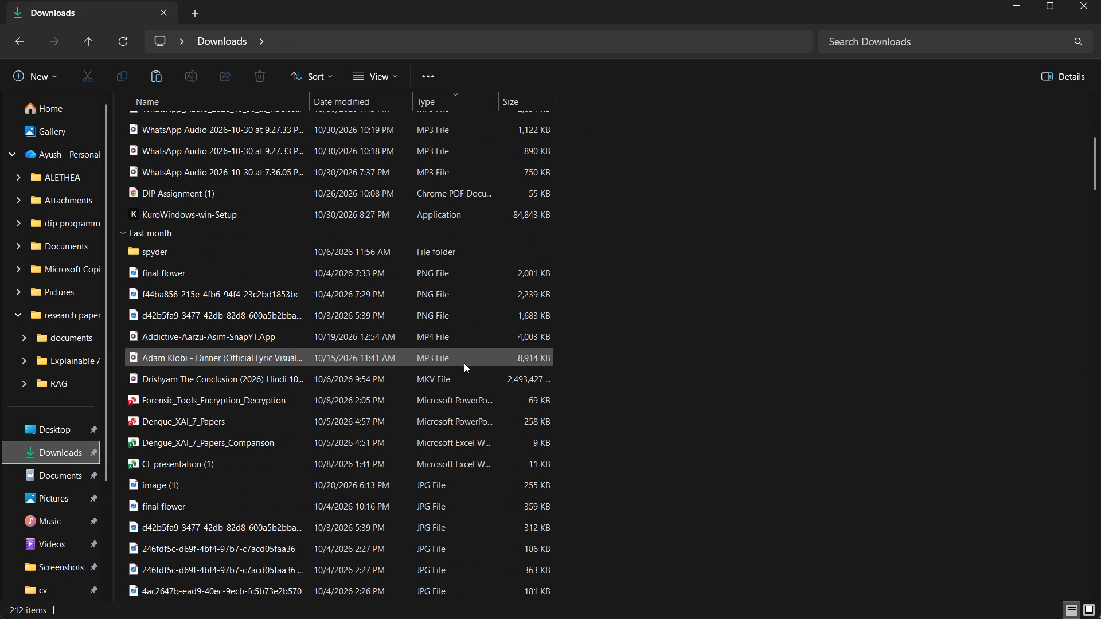
{"action": "scroll", "coordinate": [399, 361], "scroll_direction": "down", "scroll_amount": 4}
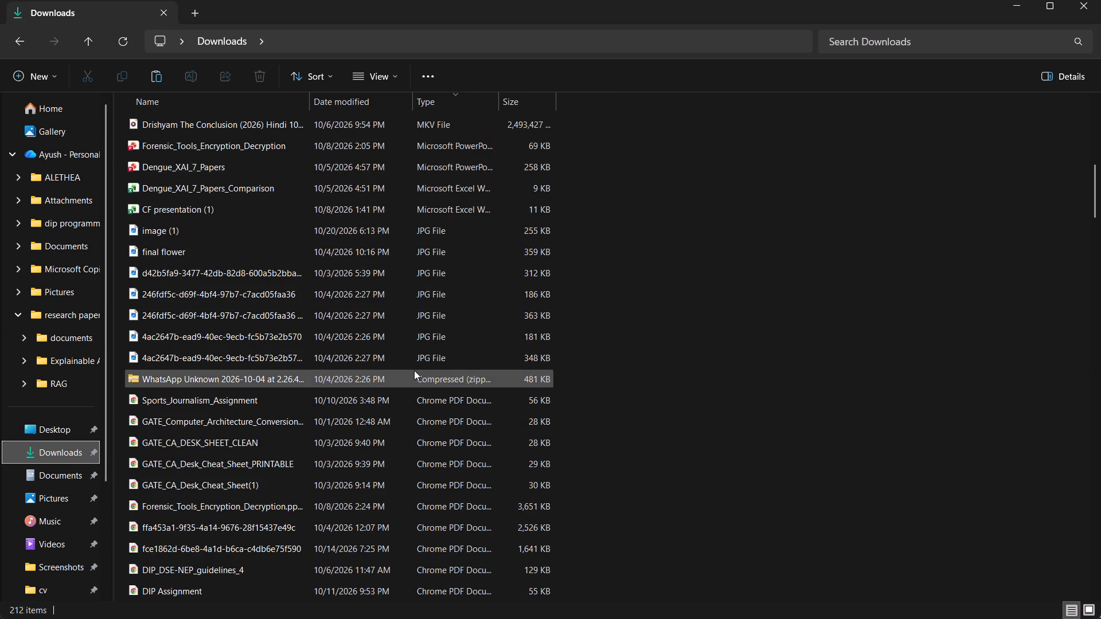
{"action": "scroll", "coordinate": [414, 370], "scroll_direction": "up", "scroll_amount": 4}
{"action": "scroll", "coordinate": [389, 394], "scroll_direction": "down", "scroll_amount": 8}
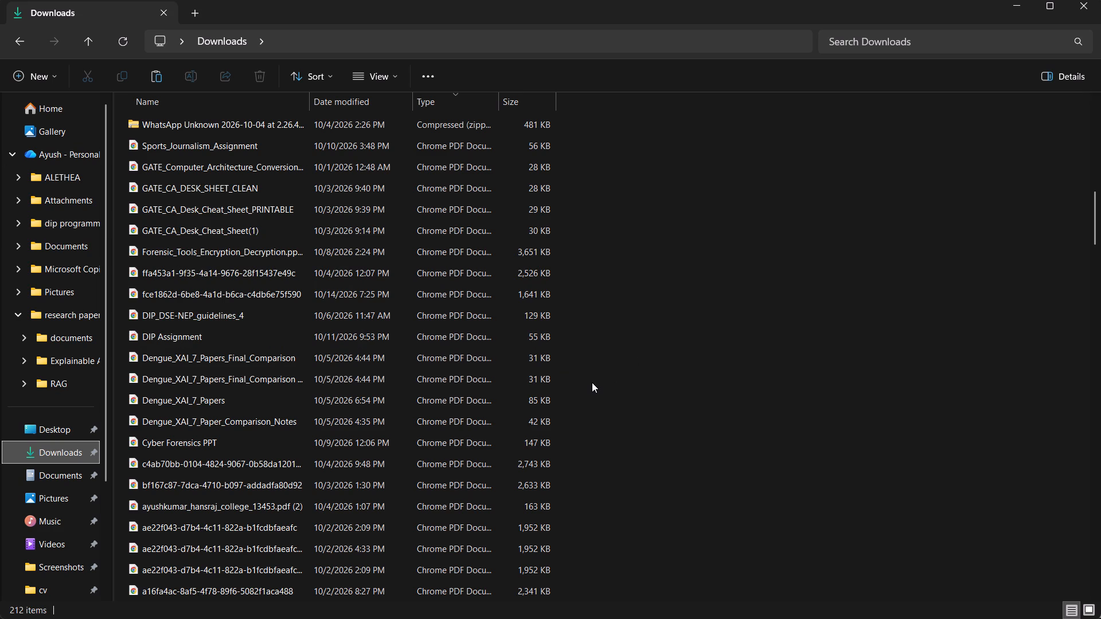
{"action": "left_click_drag", "start_coordinate": [592, 382], "coordinate": [549, 378]}
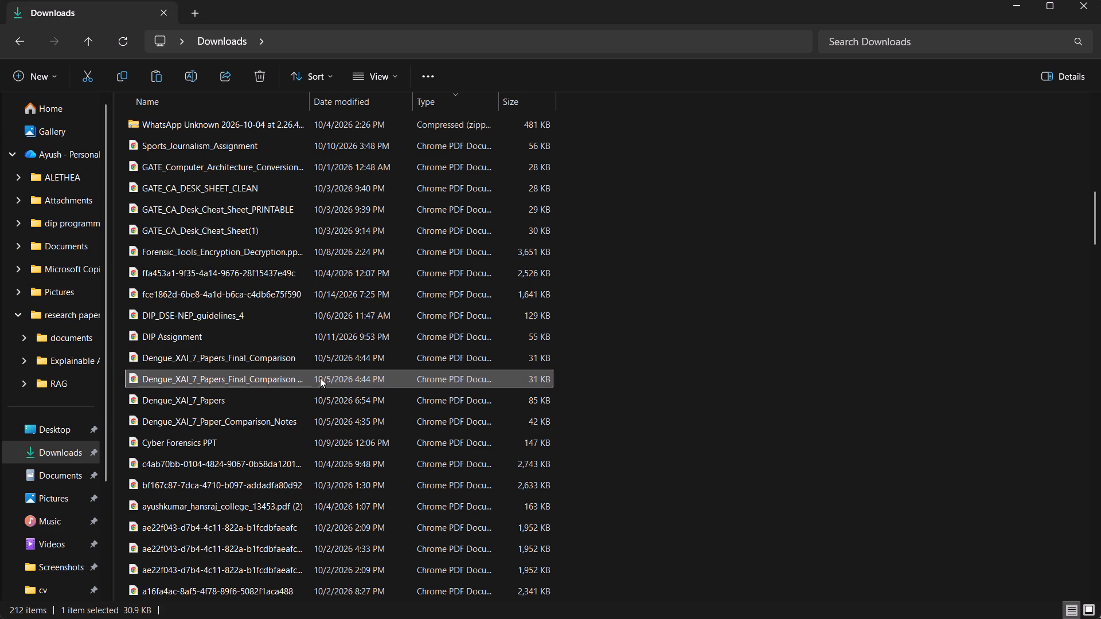
{"action": "double_click", "coordinate": [319, 378]}
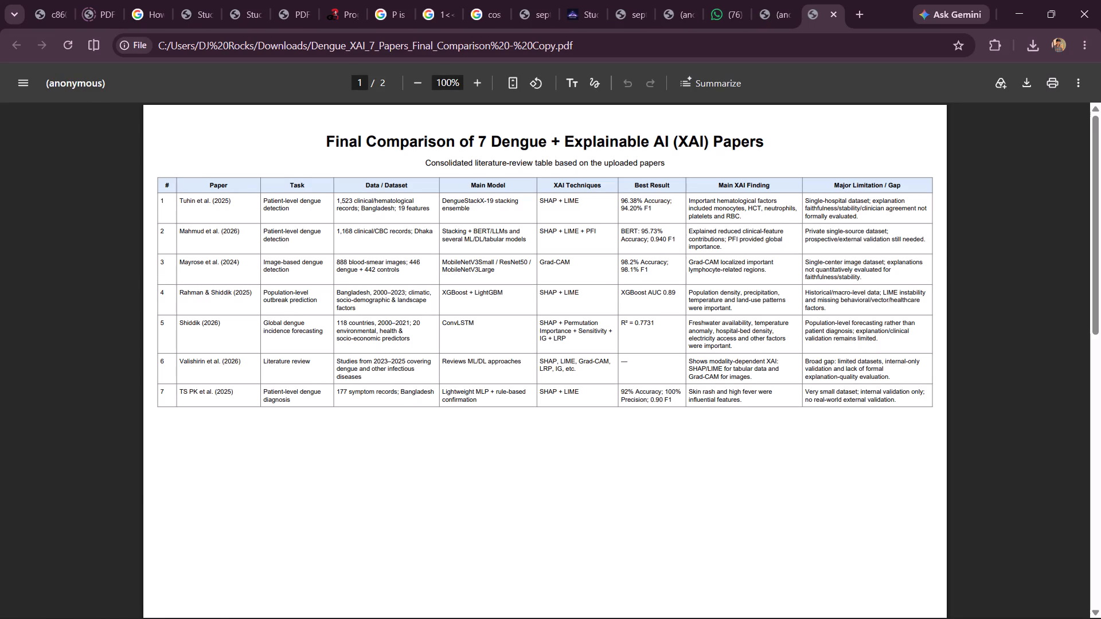
{"action": "key", "text": "alt+Tab"}
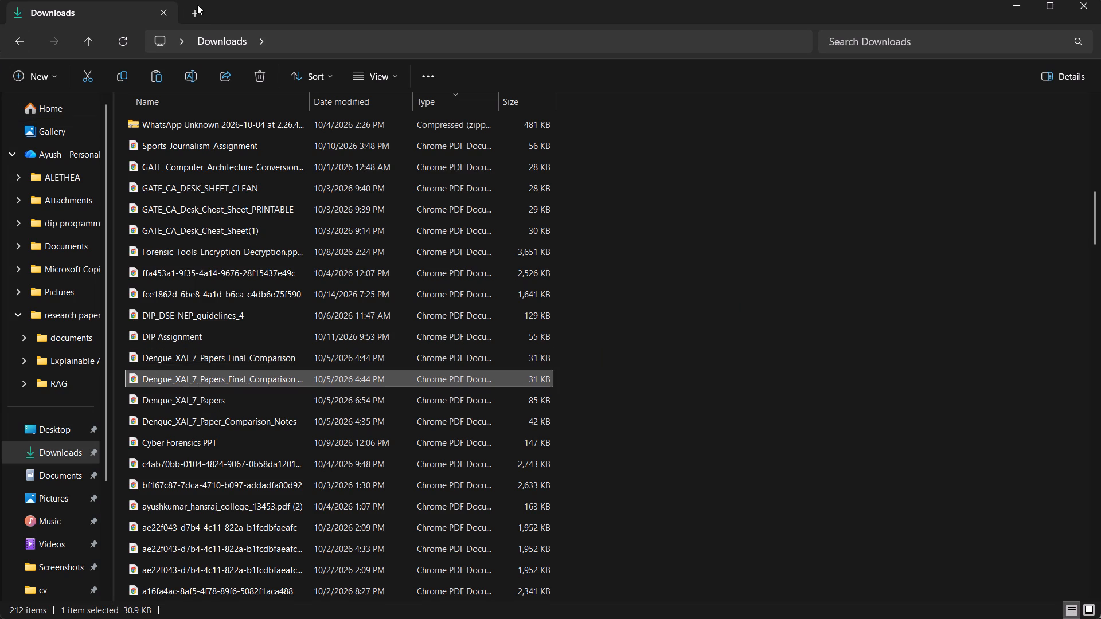
Open the research paper folder's documents subfolder in a second File Explorer tab alongside Downloads.
{"action": "left_click", "coordinate": [198, 17]}
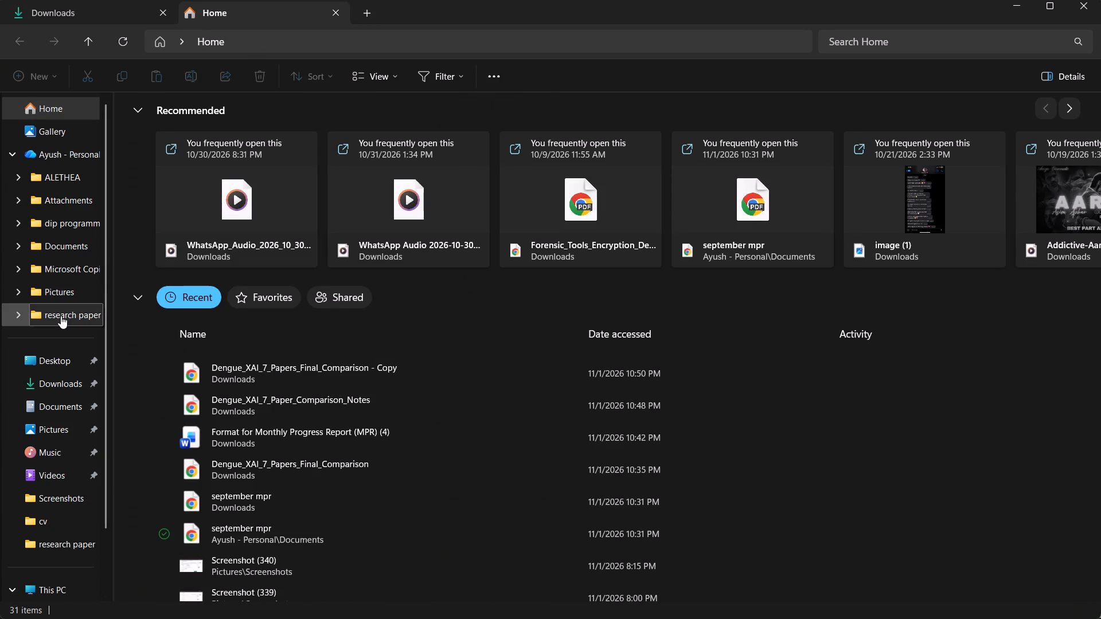
{"action": "left_click", "coordinate": [61, 316]}
{"action": "double_click", "coordinate": [214, 124]}
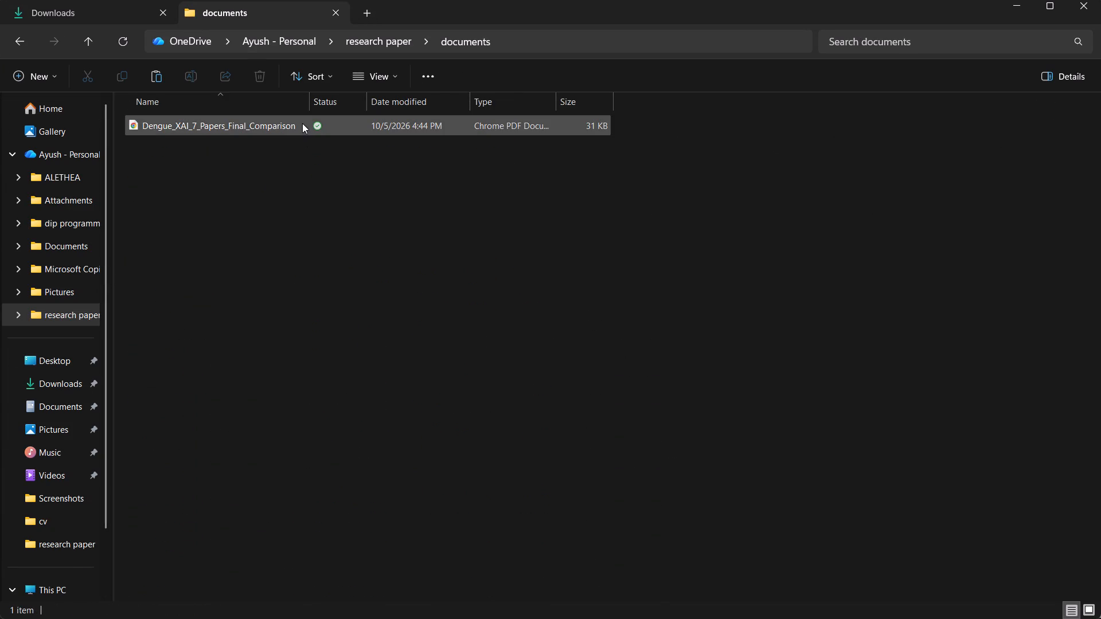
{"action": "left_click", "coordinate": [100, 15]}
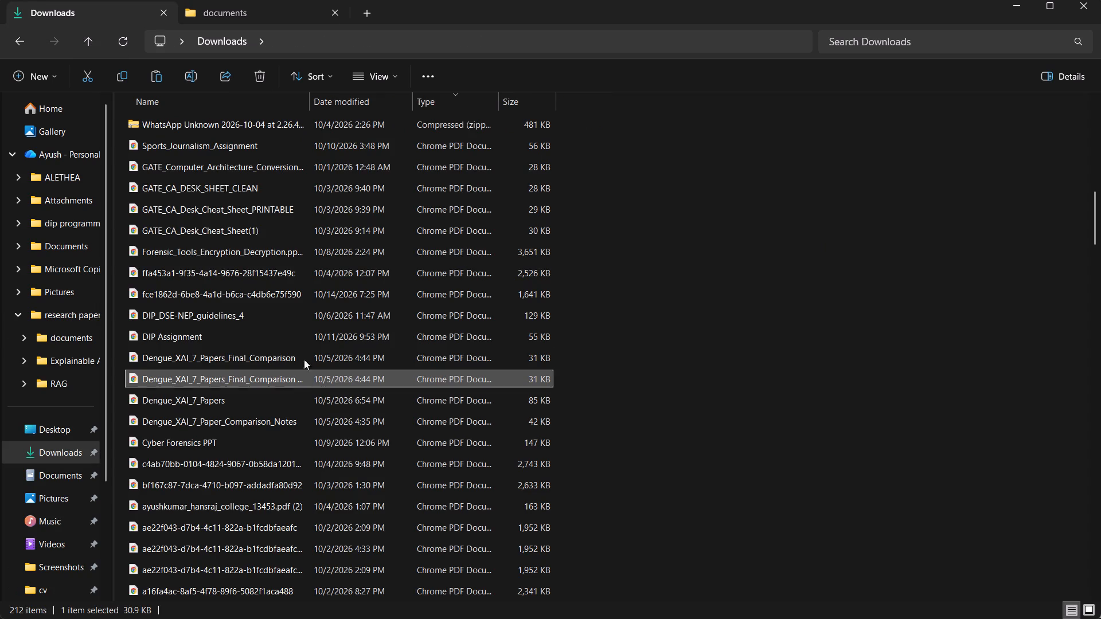
{"action": "left_click", "coordinate": [235, 0]}
{"action": "left_click", "coordinate": [239, 7]}
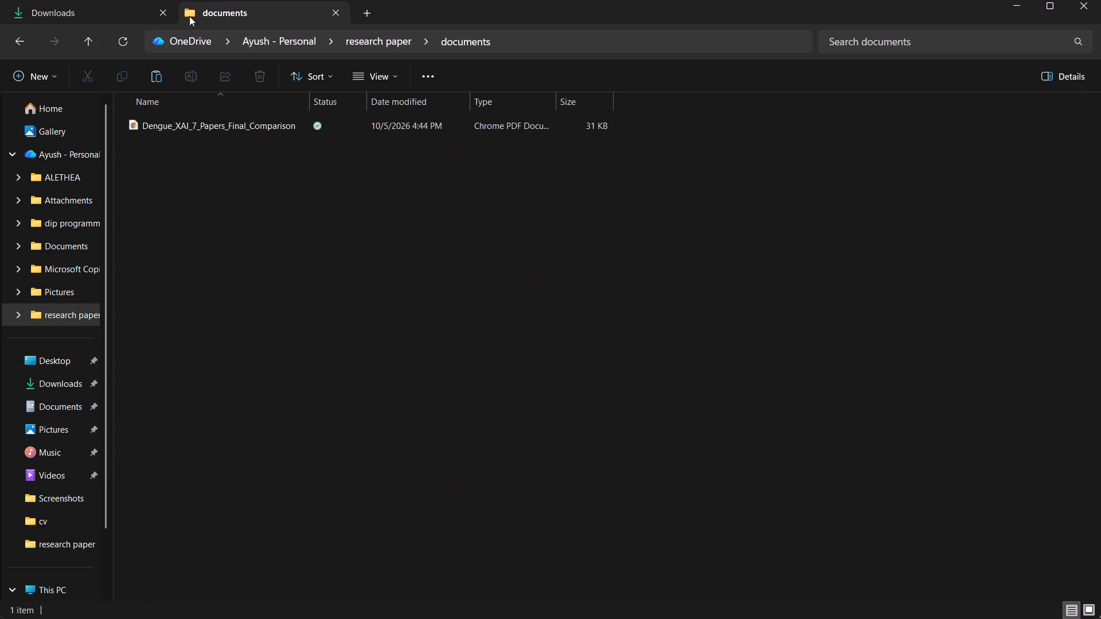
Paste another duplicate of the Dengue_XAI_7_Papers_Final_Comparison PDF into Downloads and cut that duplicate.
{"action": "left_click", "coordinate": [76, 7]}
{"action": "left_click", "coordinate": [289, 398]}
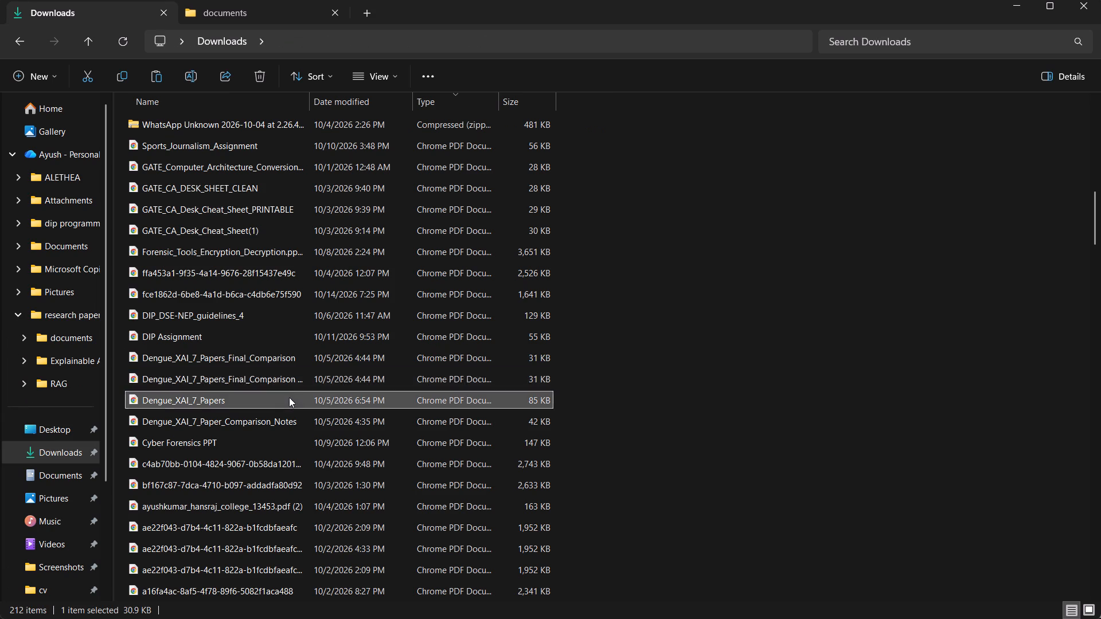
{"action": "left_click", "coordinate": [159, 69]}
{"action": "left_click", "coordinate": [78, 75]}
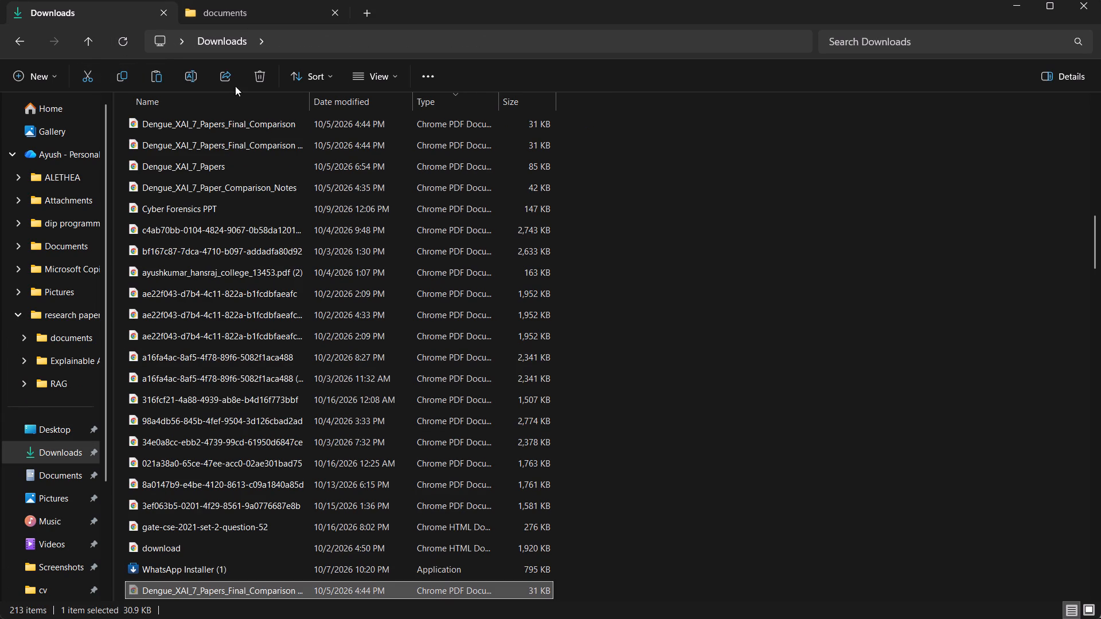
Move the Dengue_XAI_7_Papers PDF from Downloads into the research paper folder's documents subfolder.
{"action": "scroll", "coordinate": [218, 247], "scroll_direction": "down", "scroll_amount": 3}
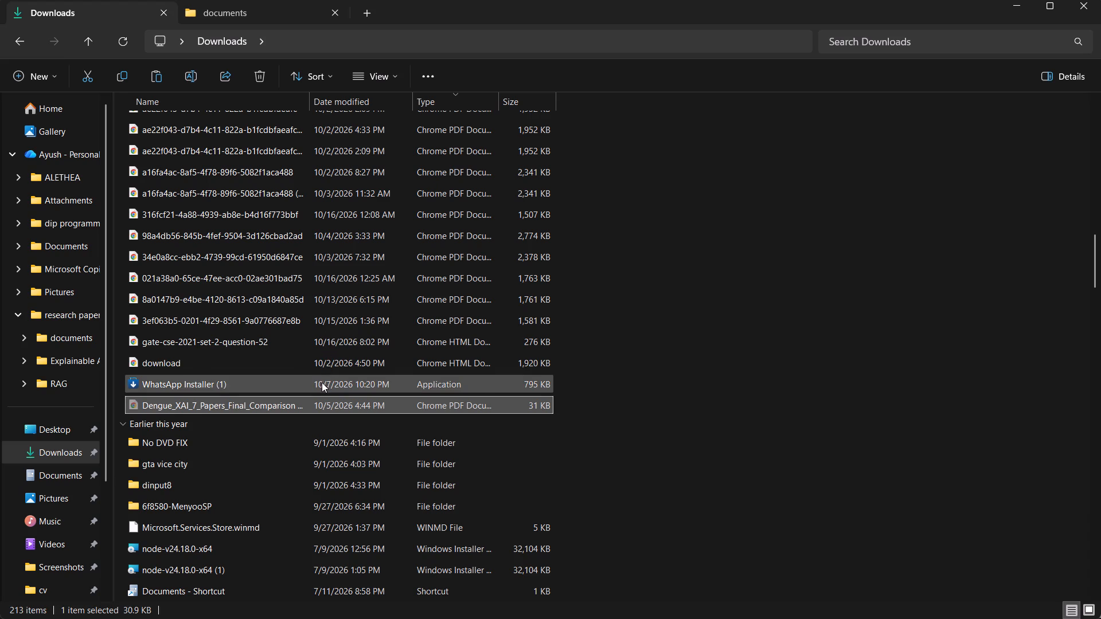
{"action": "scroll", "coordinate": [322, 382], "scroll_direction": "up", "scroll_amount": 2}
{"action": "scroll", "coordinate": [322, 383], "scroll_direction": "down", "scroll_amount": 5}
{"action": "scroll", "coordinate": [322, 383], "scroll_direction": "up", "scroll_amount": 6}
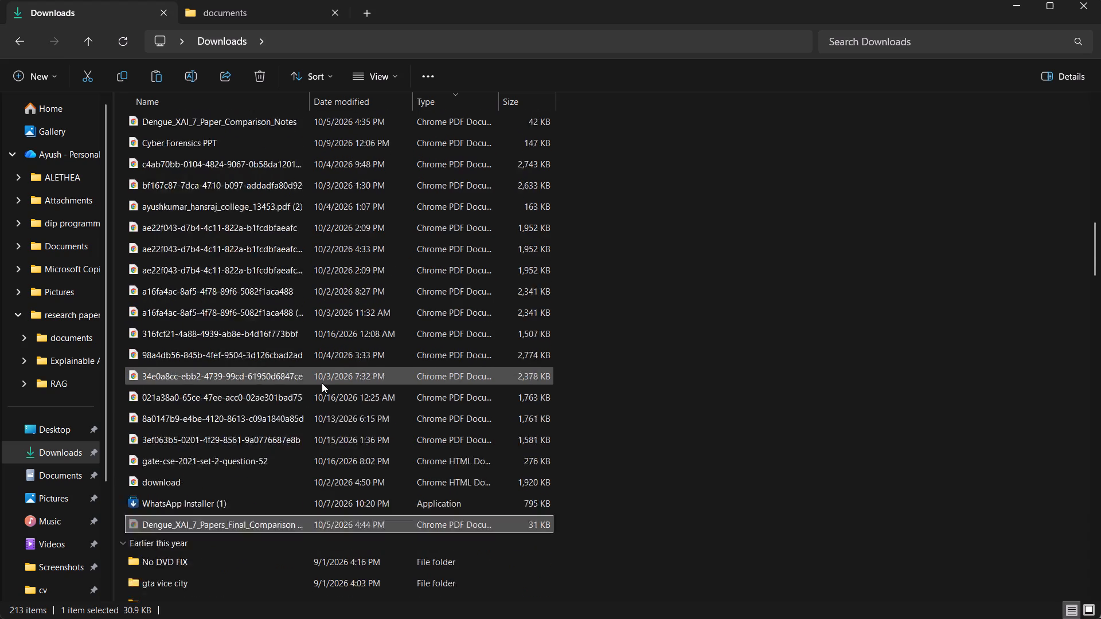
{"action": "scroll", "coordinate": [322, 383], "scroll_direction": "up", "scroll_amount": 1}
{"action": "left_click", "coordinate": [252, 230]}
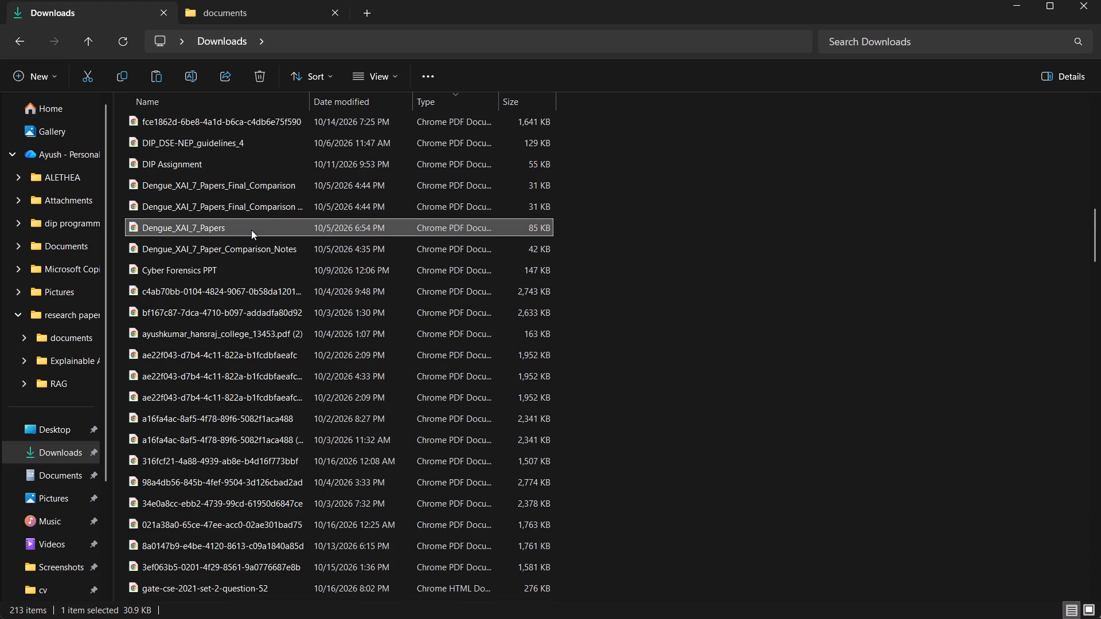
{"action": "left_click", "coordinate": [86, 79]}
{"action": "left_click", "coordinate": [259, 0]}
{"action": "left_click", "coordinate": [257, 7]}
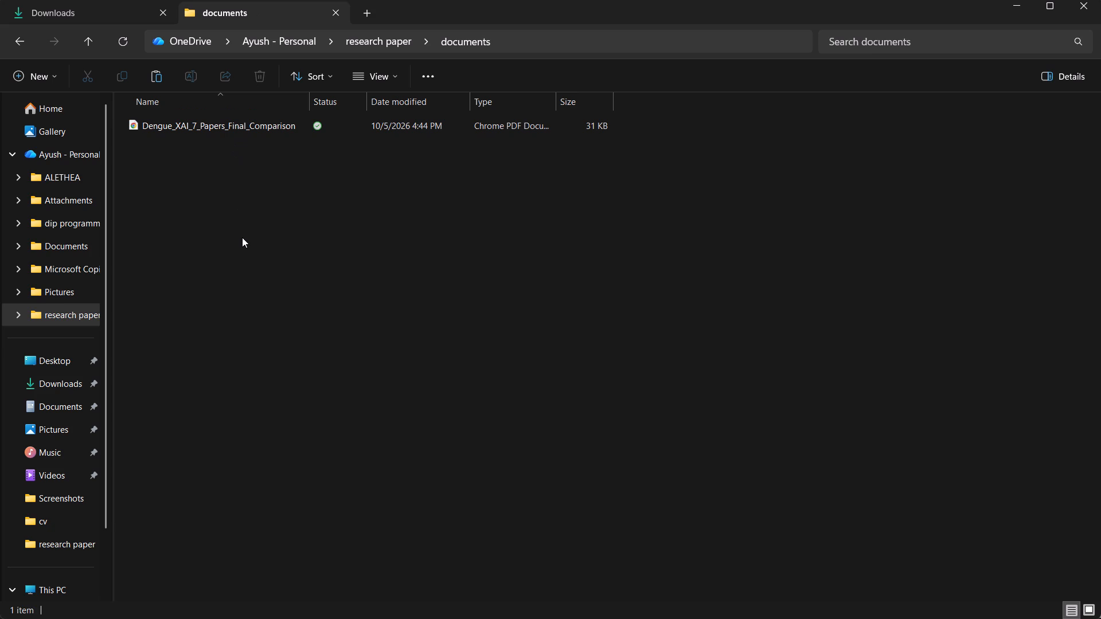
{"action": "key", "text": "ctrl+v"}
{"action": "left_click", "coordinate": [387, 193]}
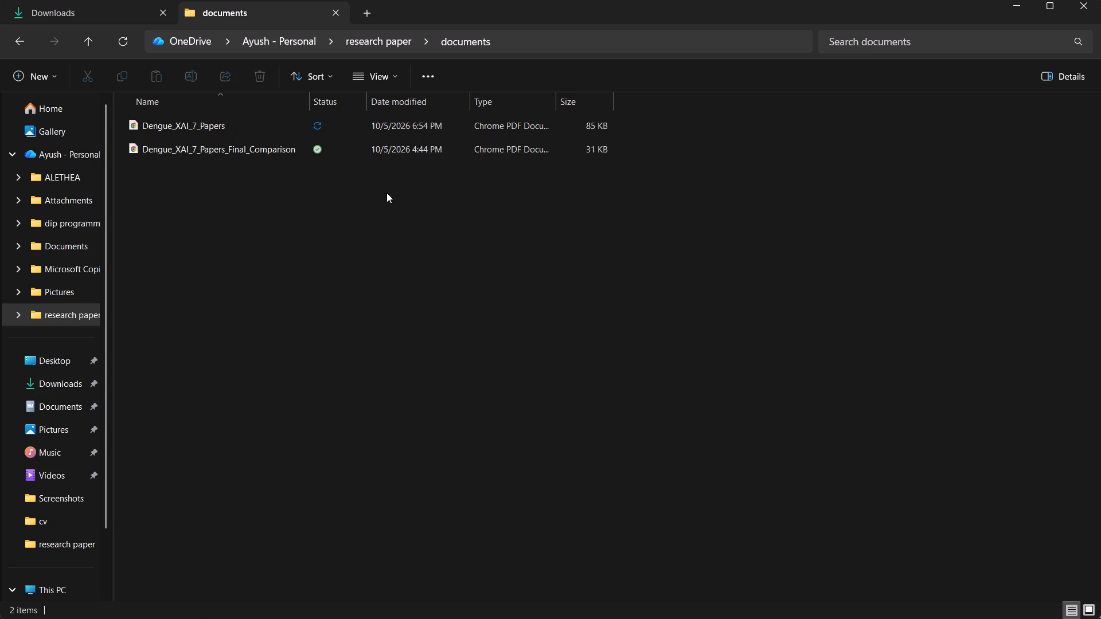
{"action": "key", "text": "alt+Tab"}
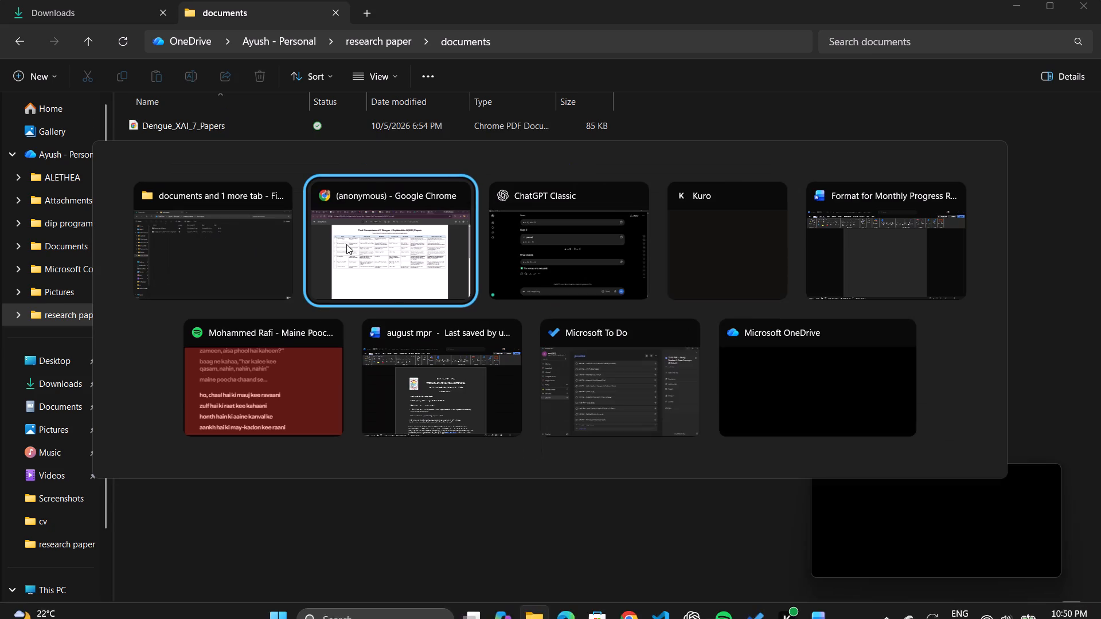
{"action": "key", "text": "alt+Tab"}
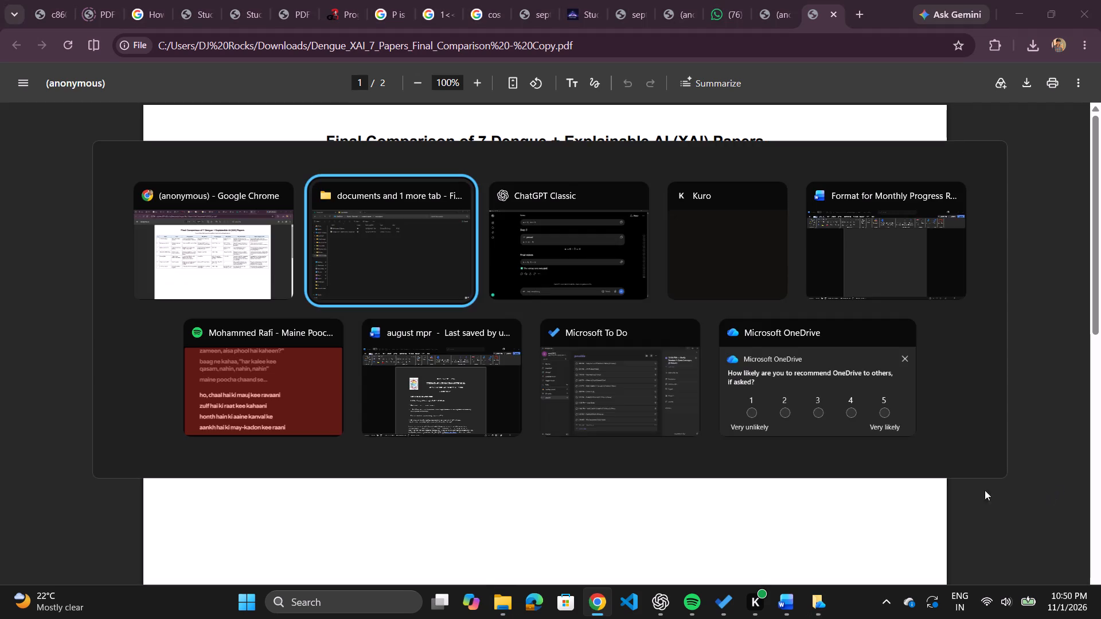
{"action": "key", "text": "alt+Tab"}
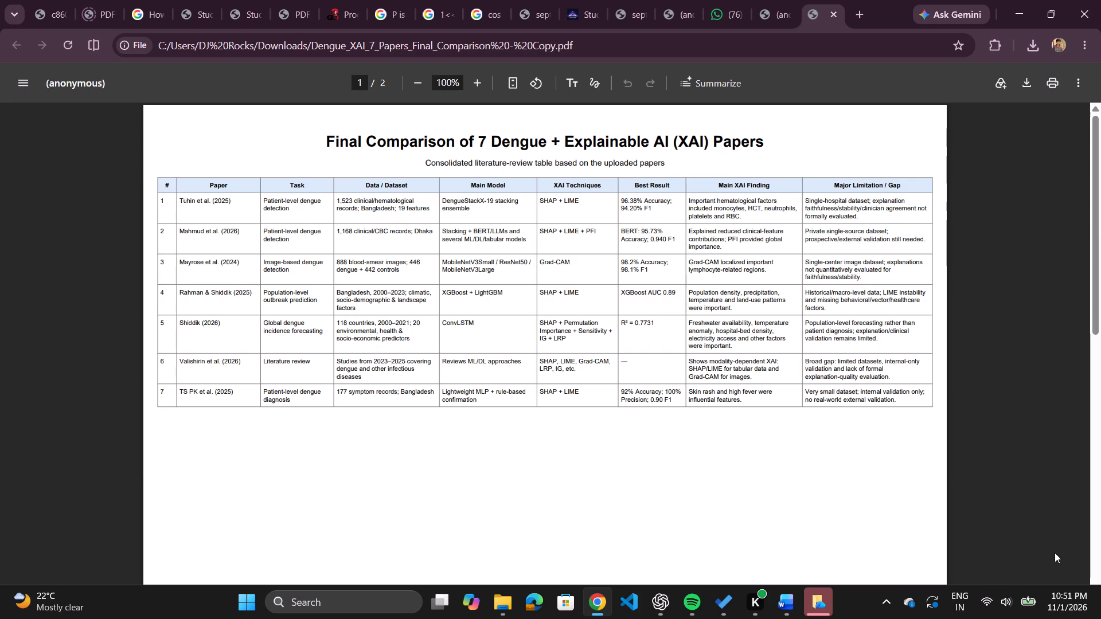
Switch to Word, check the Format for Monthly Progress Report (MPR) (4) document for content, and close it.
{"action": "key", "text": "alt+Tab"}
{"action": "key", "text": "alt+Tab"}
{"action": "key", "text": "alt+Tab"}
{"action": "key", "text": "alt+Tab"}
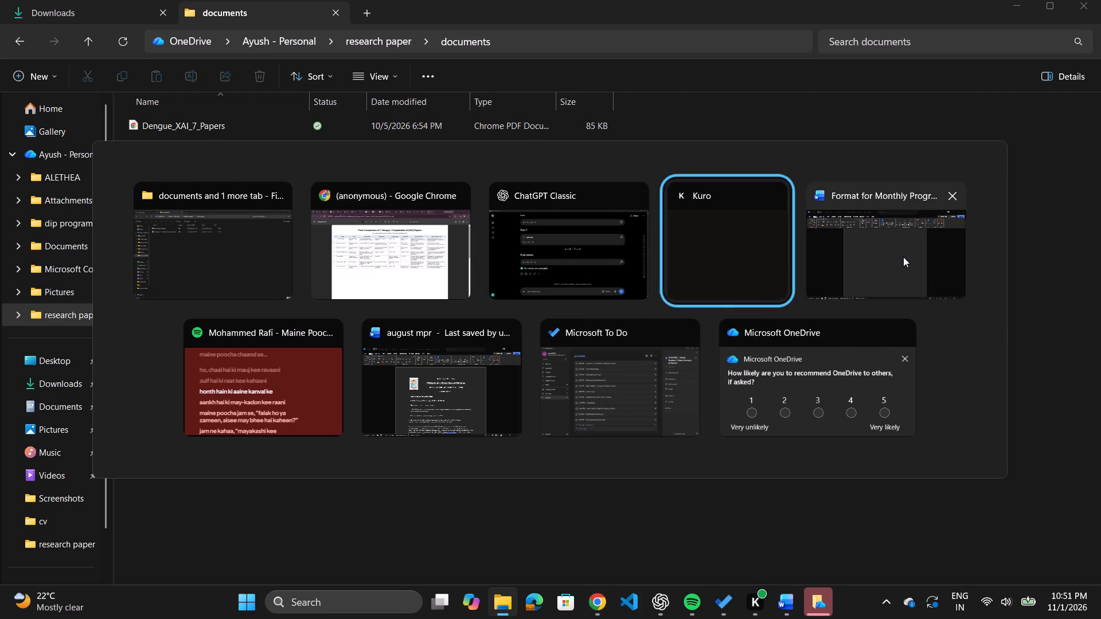
{"action": "key", "text": "alt+Tab"}
{"action": "scroll", "coordinate": [558, 348], "scroll_direction": "up", "scroll_amount": 20}
{"action": "scroll", "coordinate": [558, 348], "scroll_direction": "up", "scroll_amount": 2}
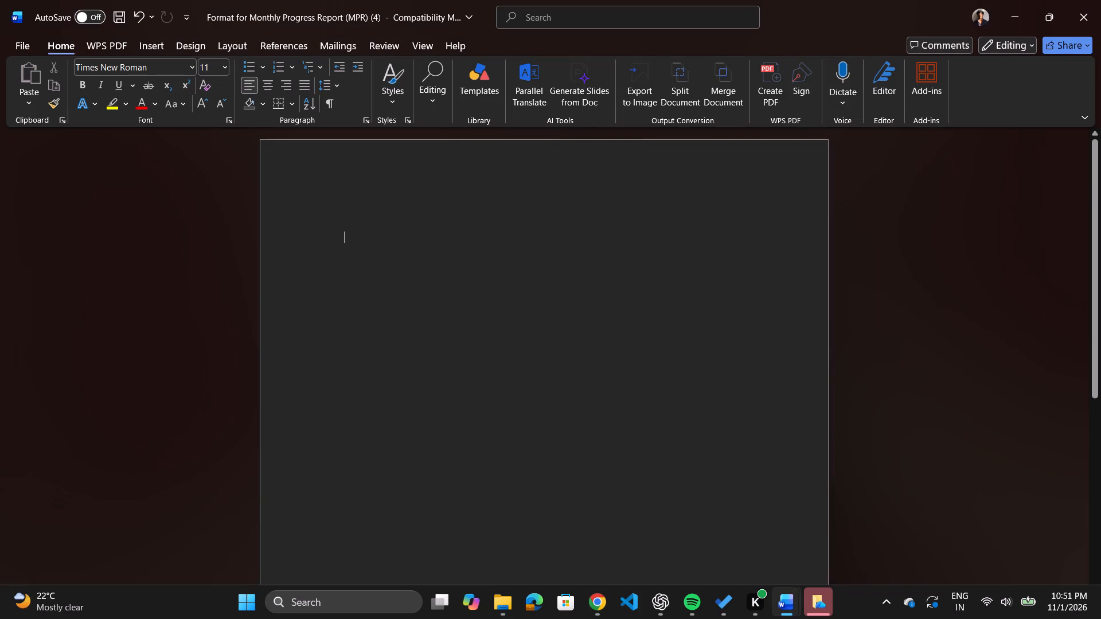
{"action": "scroll", "coordinate": [579, 380], "scroll_direction": "up", "scroll_amount": 1}
{"action": "scroll", "coordinate": [579, 381], "scroll_direction": "down", "scroll_amount": 20}
{"action": "scroll", "coordinate": [579, 381], "scroll_direction": "down", "scroll_amount": 13}
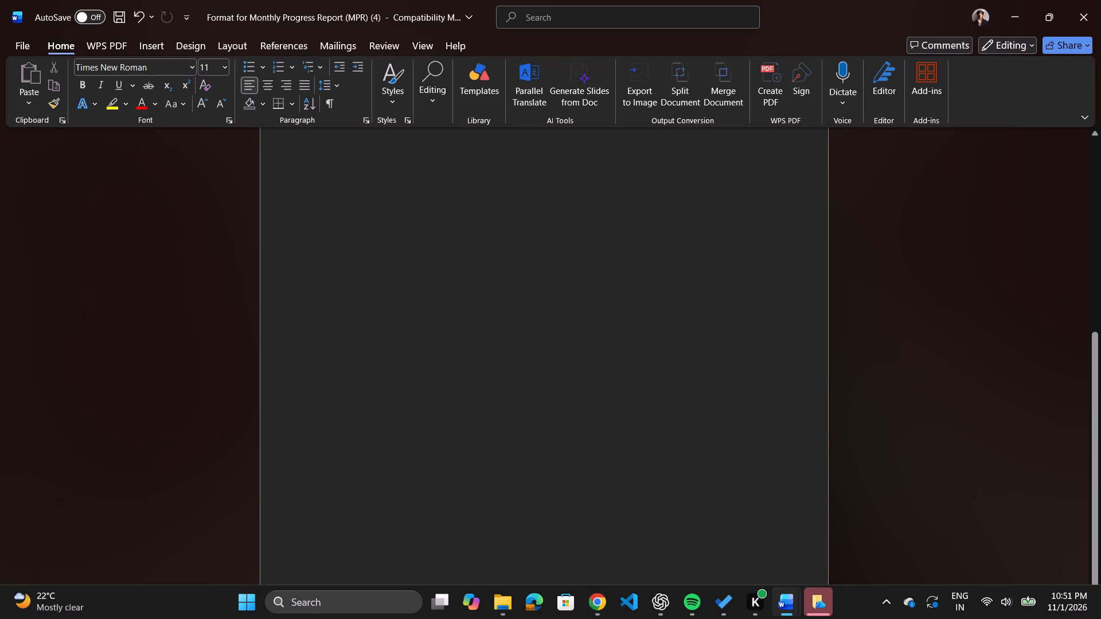
{"action": "scroll", "coordinate": [589, 407], "scroll_direction": "down", "scroll_amount": 13}
{"action": "scroll", "coordinate": [589, 408], "scroll_direction": "down", "scroll_amount": 9}
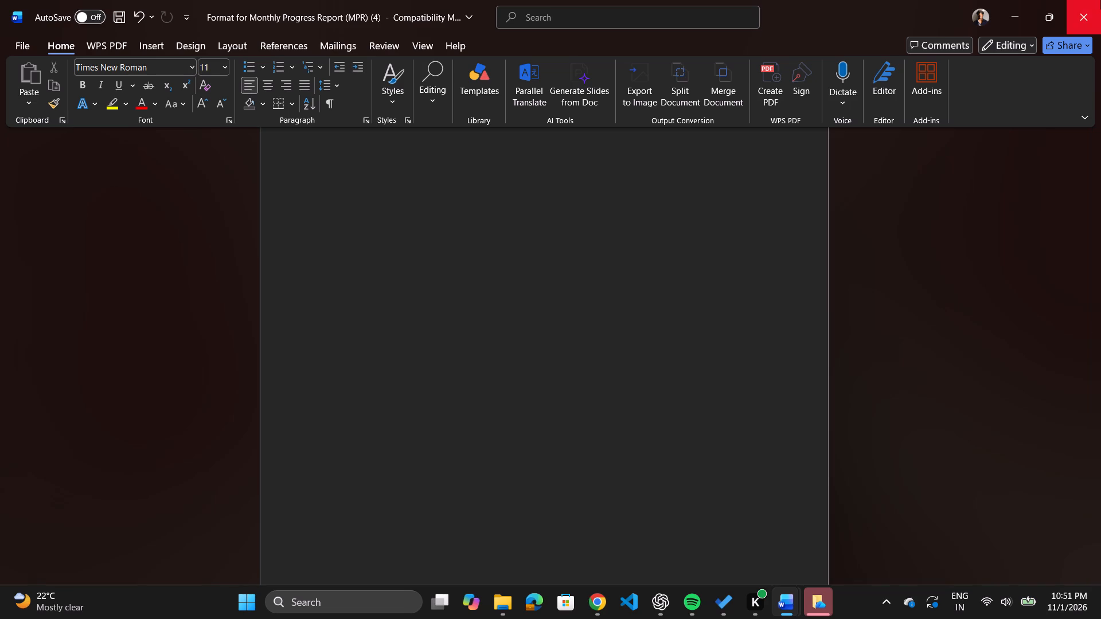
{"action": "left_click", "coordinate": [1100, 0]}
{"action": "left_click", "coordinate": [587, 428]}
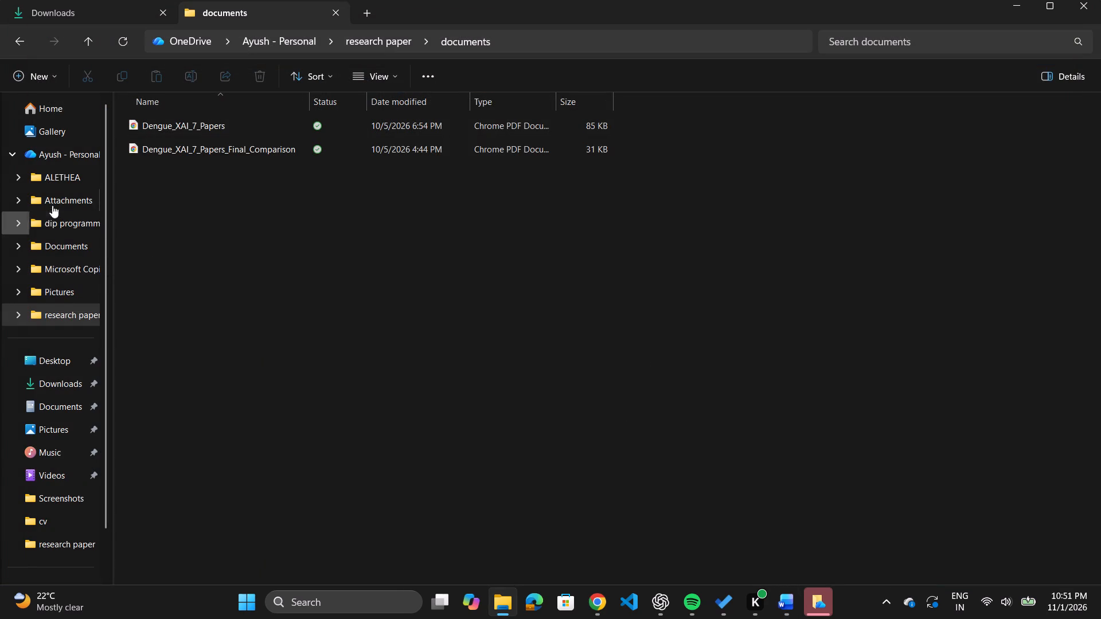
Return to the Downloads folder in the File Explorer tab showing the research paper documents.
{"action": "left_click", "coordinate": [49, 386]}
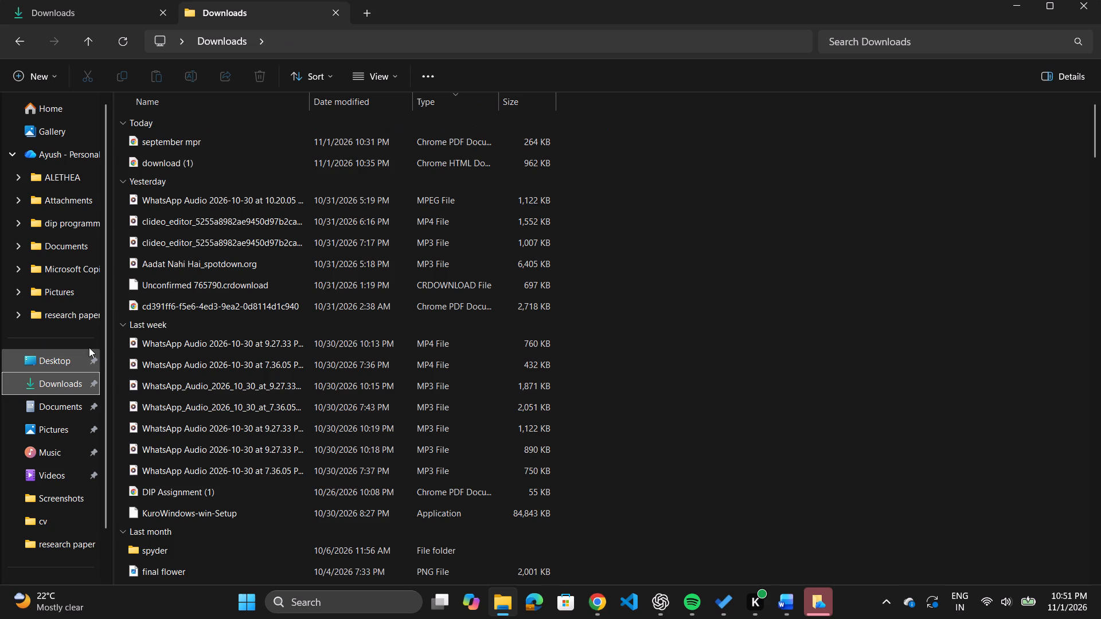
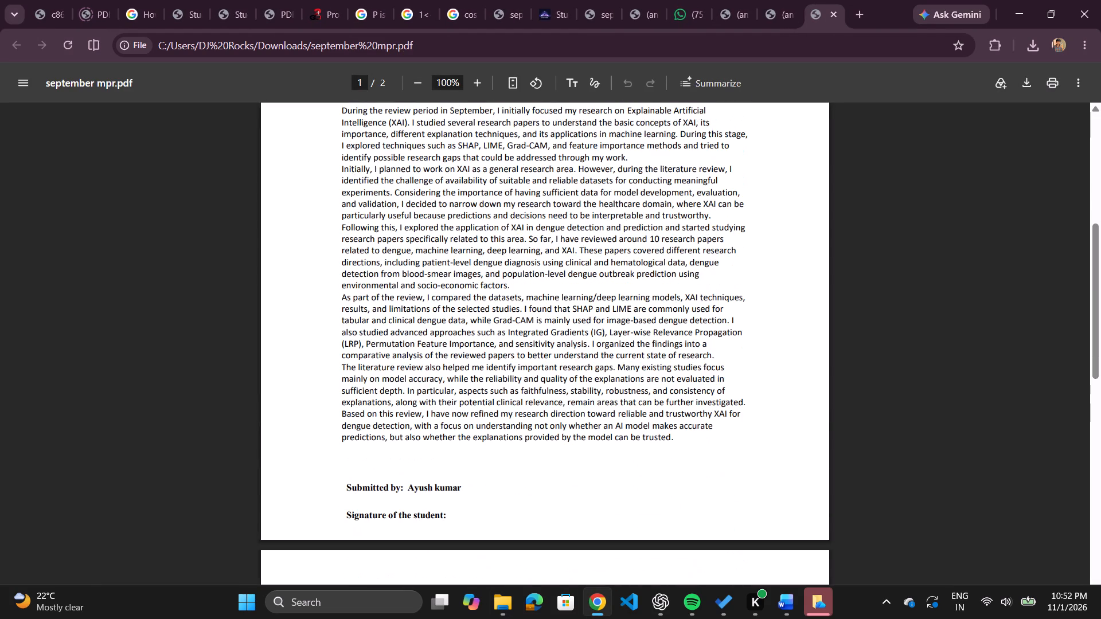
Copy the full brief write-up text under item 6 of the september mpr PDF.
{"action": "scroll", "coordinate": [453, 215], "scroll_direction": "up", "scroll_amount": 2}
{"action": "left_click_drag", "start_coordinate": [338, 260], "coordinate": [361, 290]}
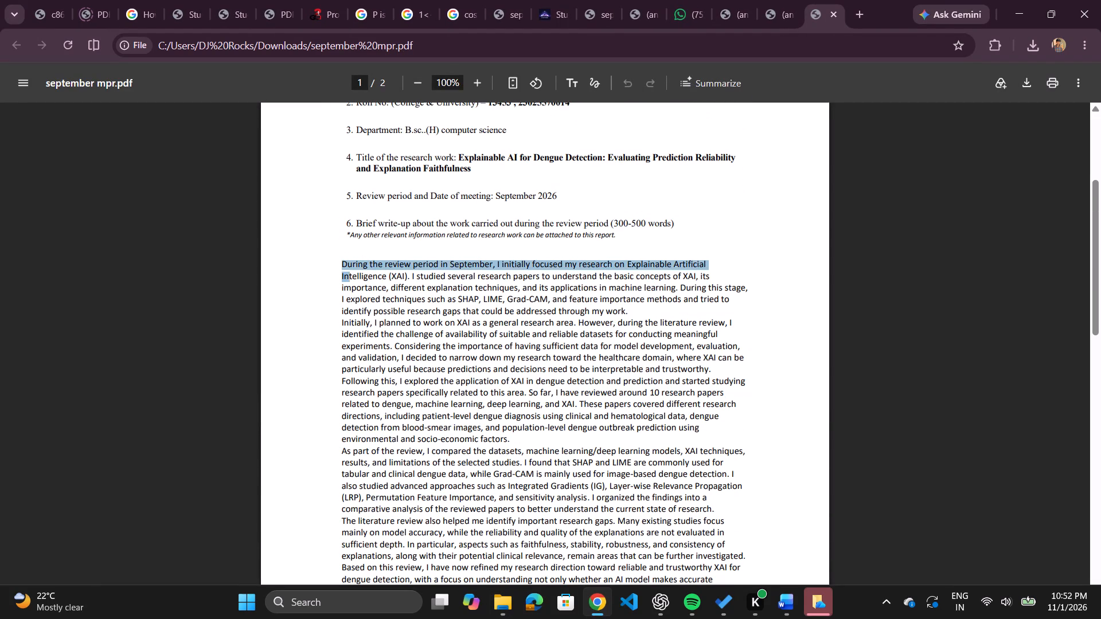
{"action": "left_click_drag", "start_coordinate": [361, 290], "coordinate": [786, 531]}
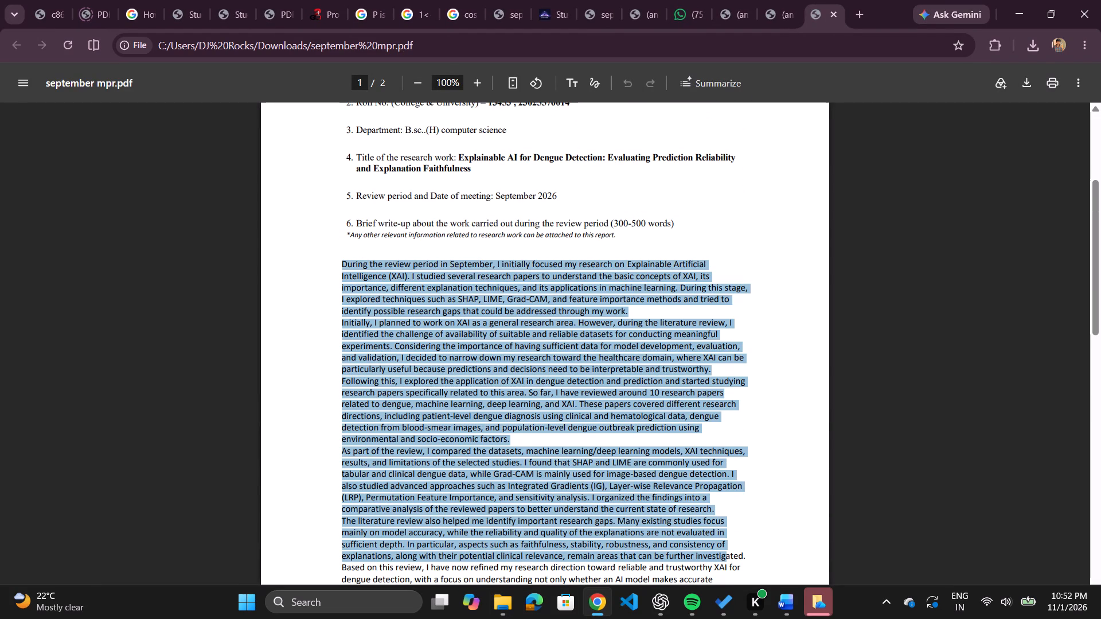
{"action": "left_click_drag", "start_coordinate": [786, 531], "coordinate": [876, 497]}
{"action": "left_click_drag", "start_coordinate": [778, 374], "coordinate": [737, 309]}
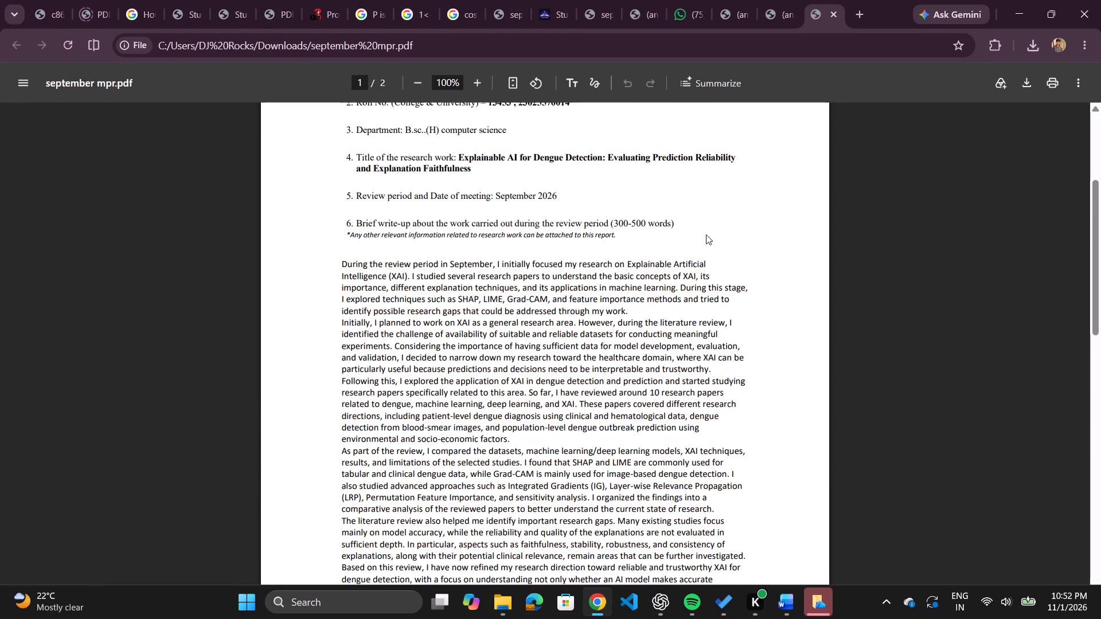
{"action": "scroll", "coordinate": [626, 226], "scroll_direction": "down", "scroll_amount": 3}
{"action": "scroll", "coordinate": [630, 234], "scroll_direction": "up", "scroll_amount": 2}
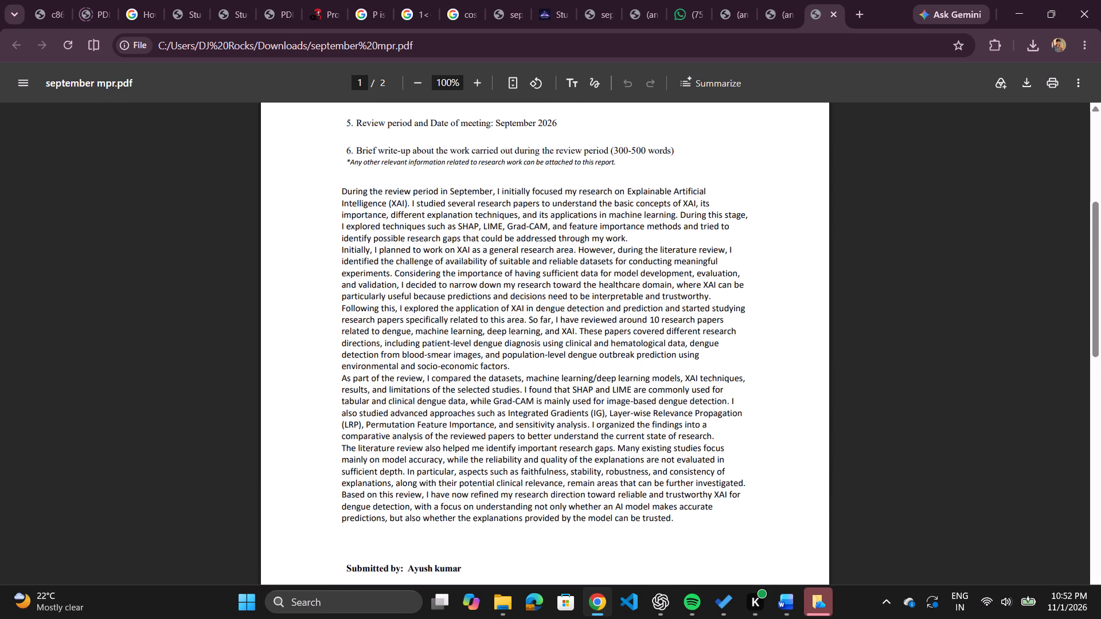
{"action": "left_click_drag", "start_coordinate": [684, 526], "coordinate": [321, 227]}
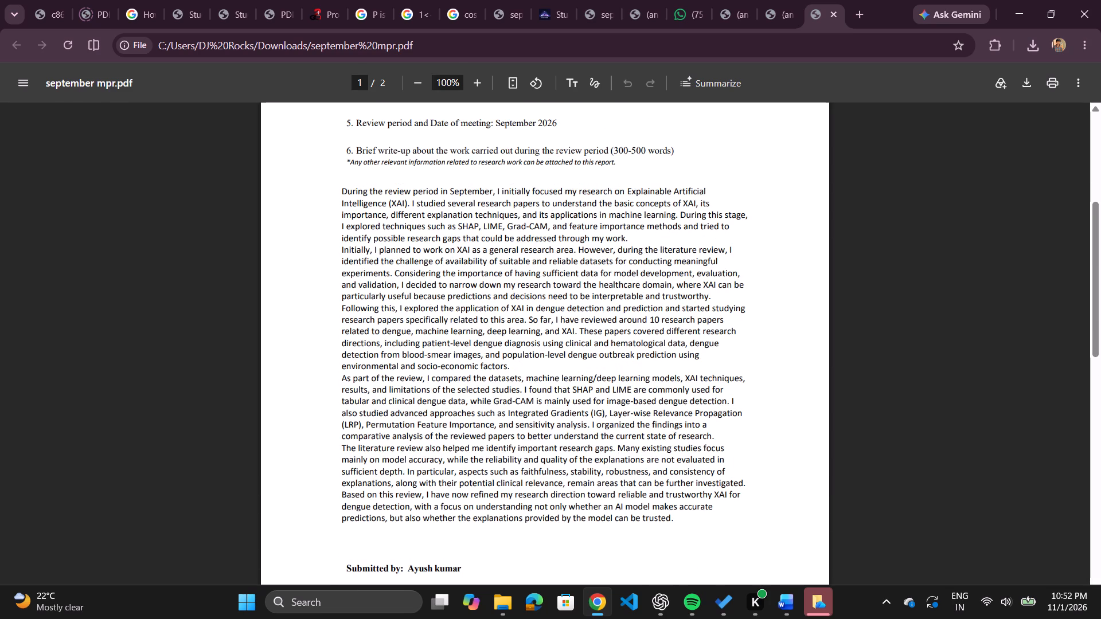
{"action": "left_click_drag", "start_coordinate": [341, 191], "coordinate": [677, 520]}
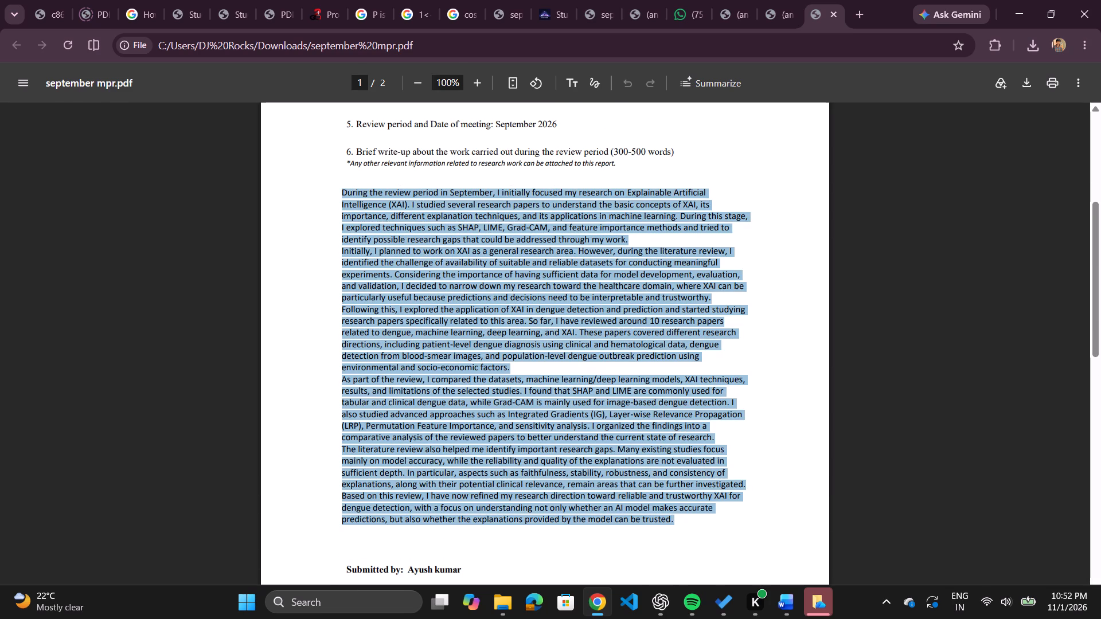
{"action": "left_click_drag", "start_coordinate": [677, 520], "coordinate": [682, 516]}
{"action": "left_click", "coordinate": [683, 514], "text": "ctrl"}
{"action": "triple_click", "coordinate": [677, 522]}
{"action": "triple_click", "coordinate": [676, 522]}
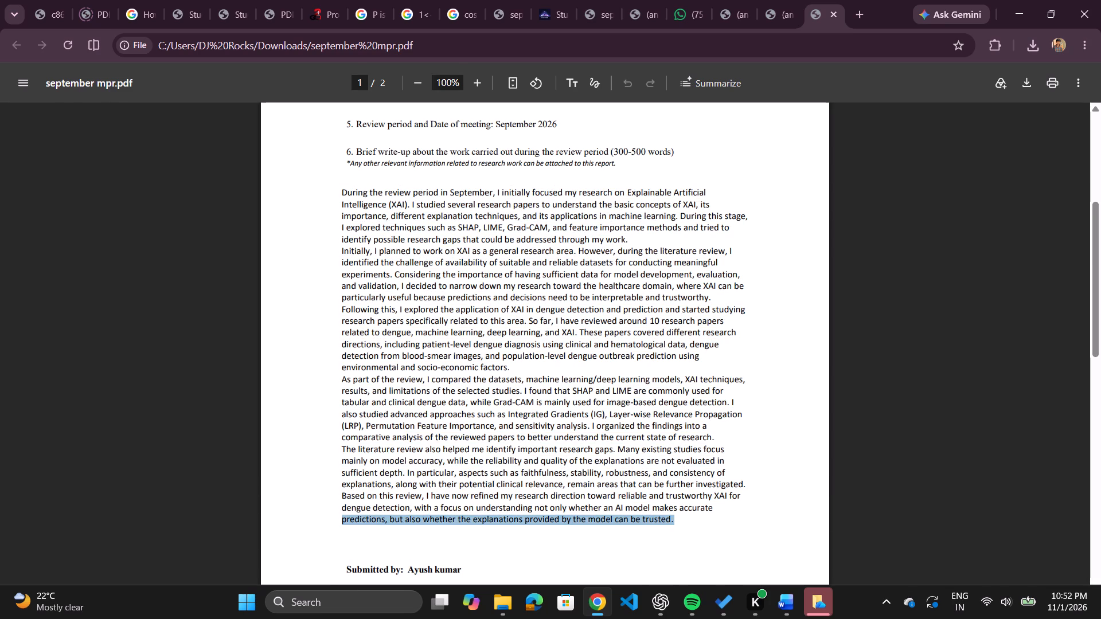
{"action": "left_click", "coordinate": [675, 515]}
{"action": "left_click_drag", "start_coordinate": [678, 527], "coordinate": [291, 146]}
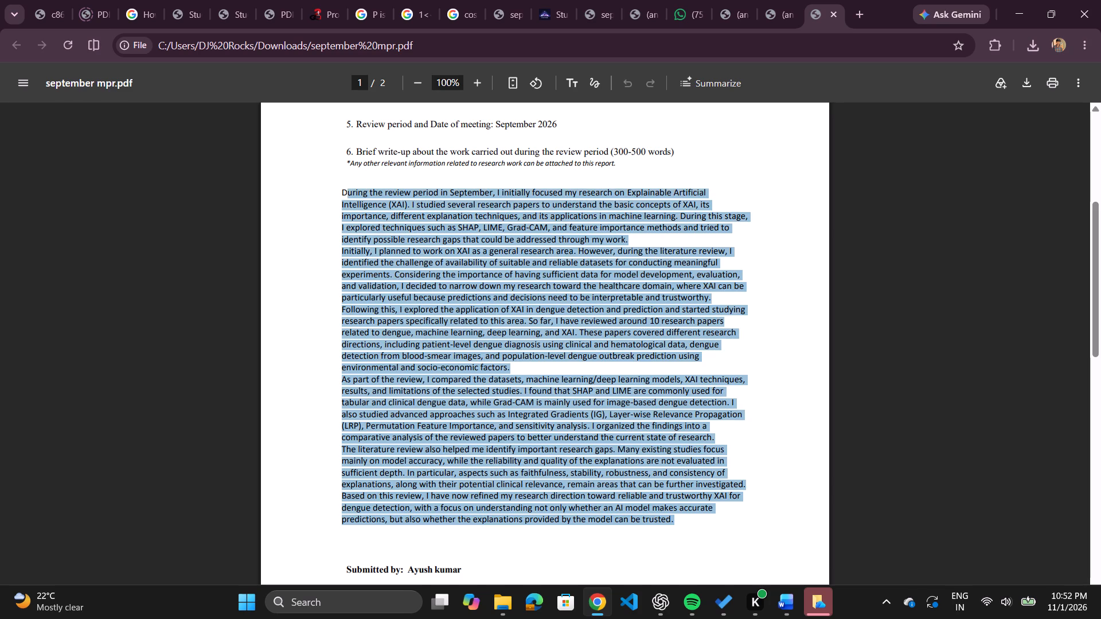
{"action": "left_click_drag", "start_coordinate": [291, 146], "coordinate": [344, 193]}
{"action": "key", "text": "ctrl+c"}
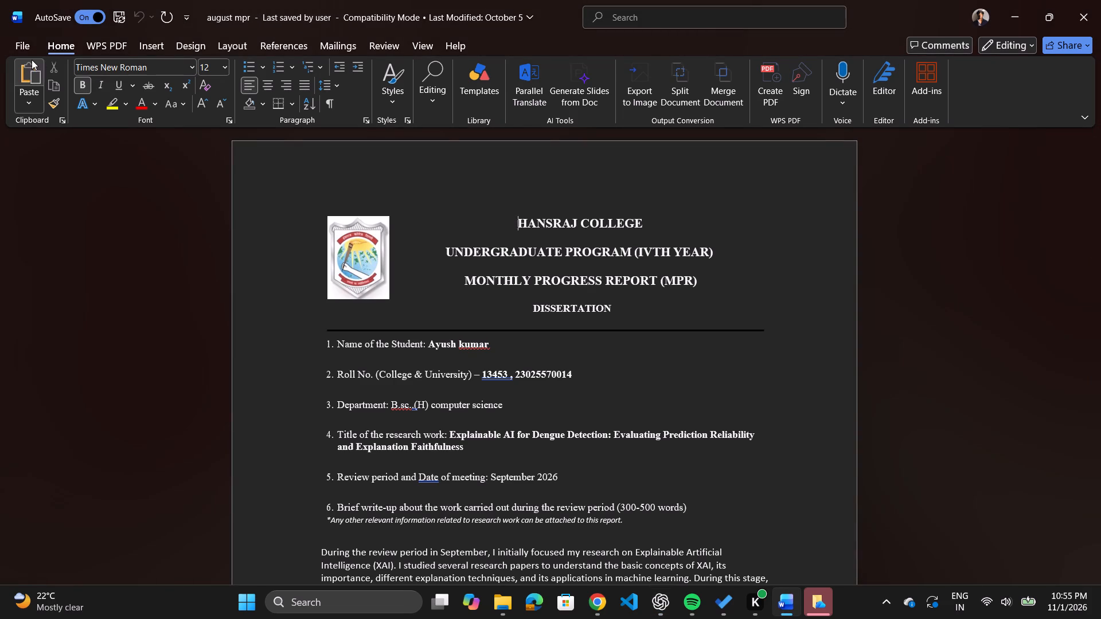
{"action": "left_click", "coordinate": [17, 40]}
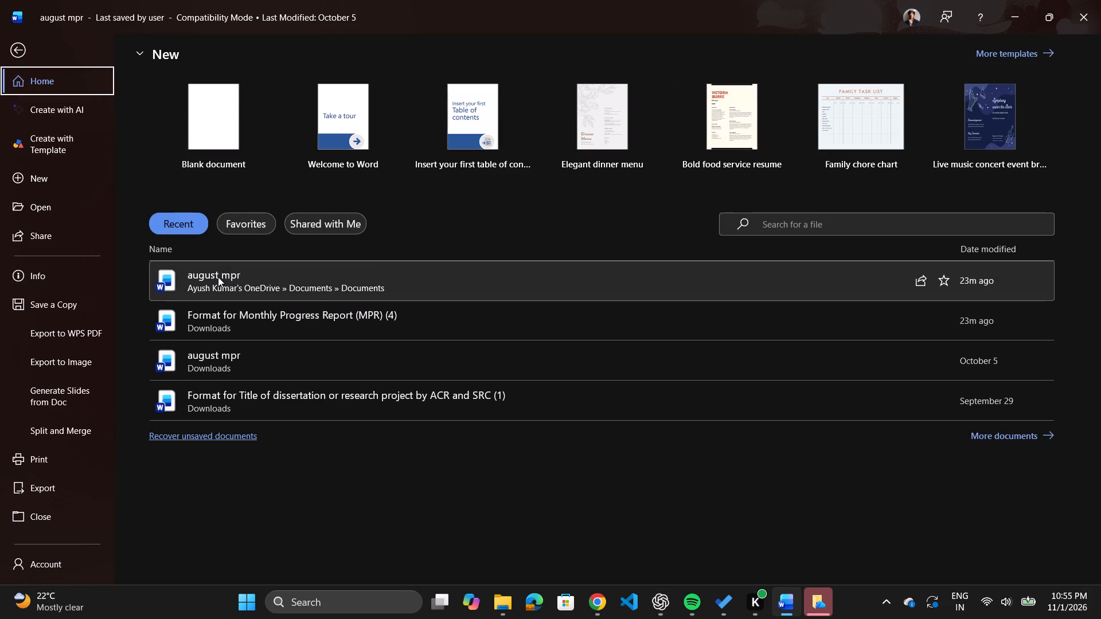
{"action": "left_click", "coordinate": [220, 293]}
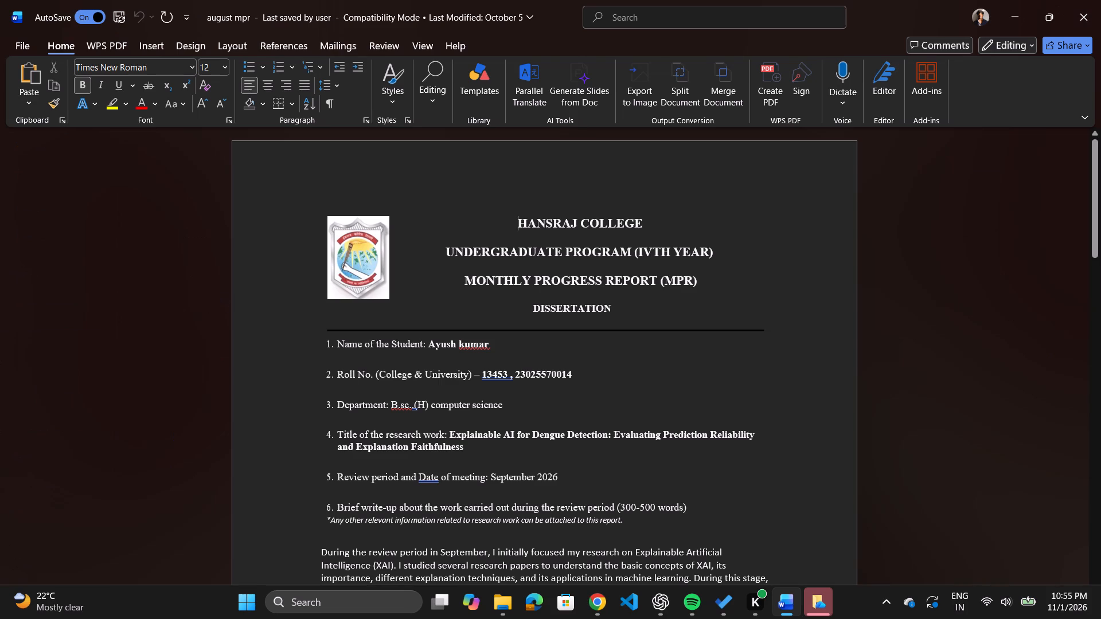
{"action": "left_click", "coordinate": [24, 38]}
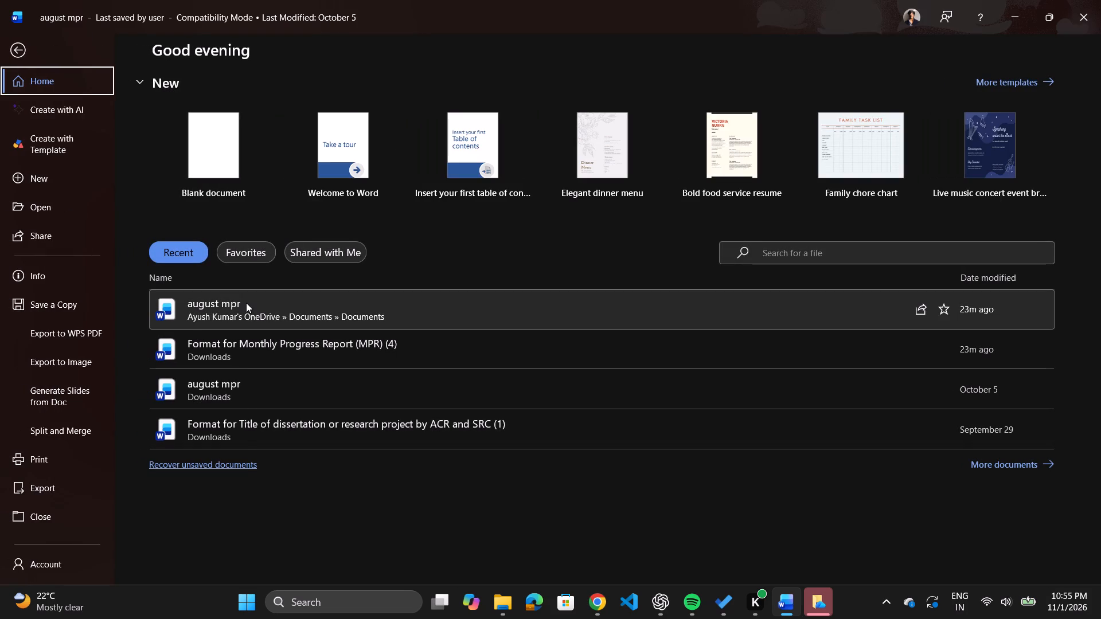
{"action": "right_click", "coordinate": [246, 303]}
{"action": "right_click", "coordinate": [246, 303]}
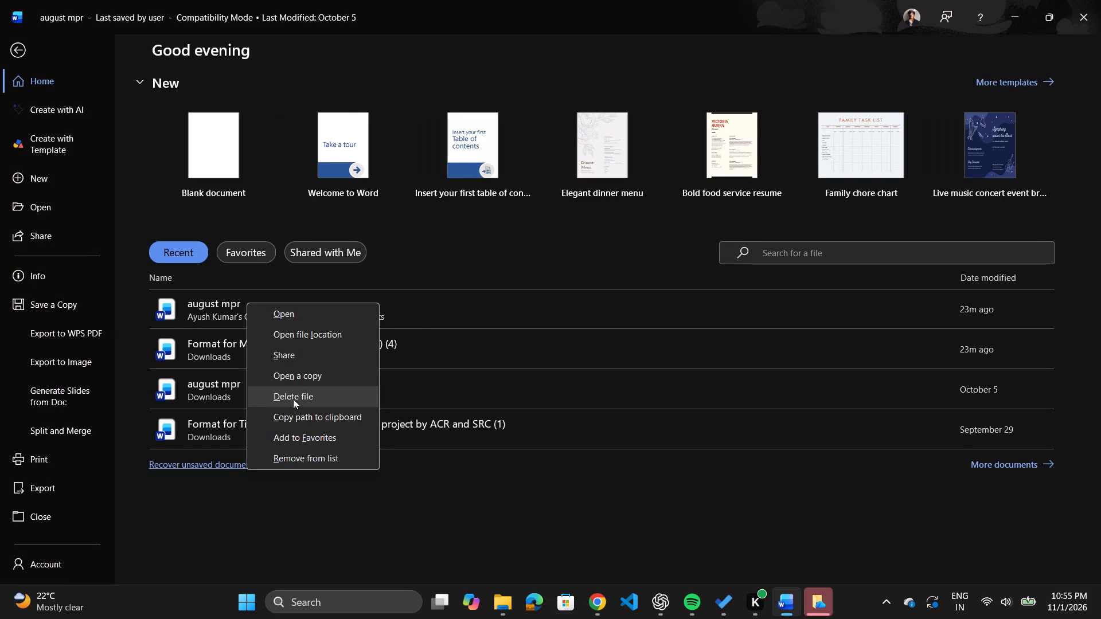
{"action": "left_click", "coordinate": [312, 377]}
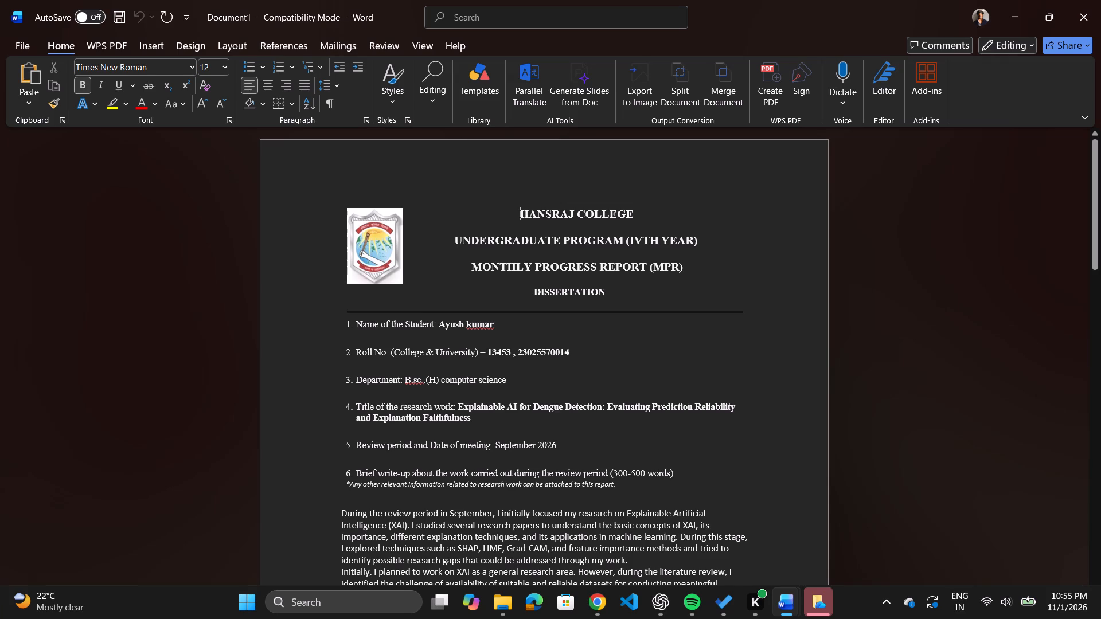
Replace the September write-up under item 6 with the copied October report and check the pasted text and table.
{"action": "scroll", "coordinate": [582, 294], "scroll_direction": "down", "scroll_amount": 4}
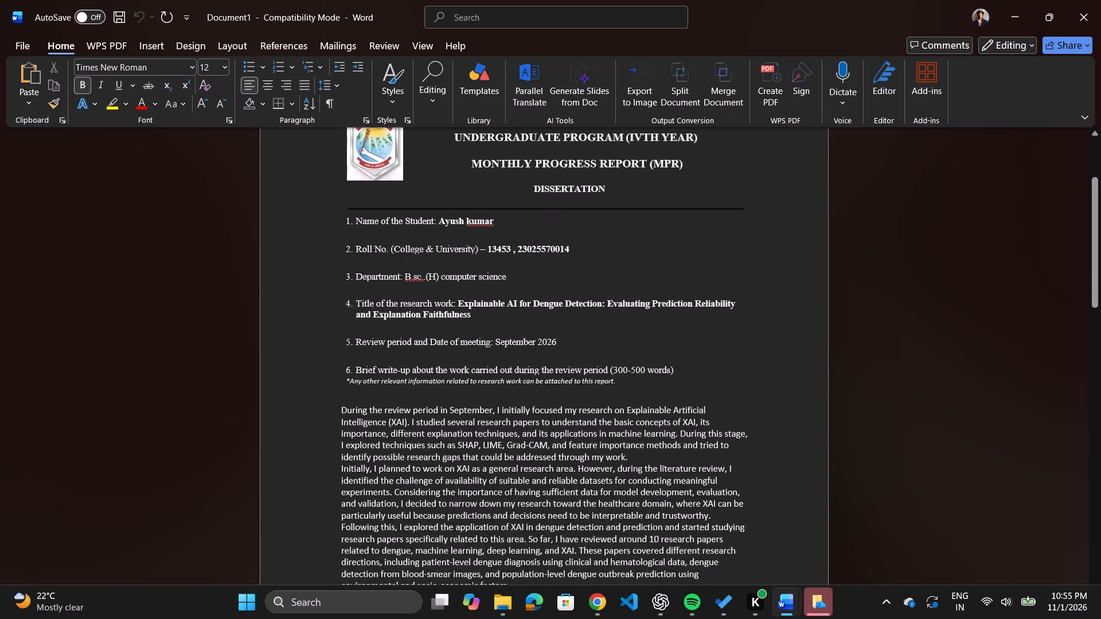
{"action": "scroll", "coordinate": [582, 294], "scroll_direction": "down", "scroll_amount": 1}
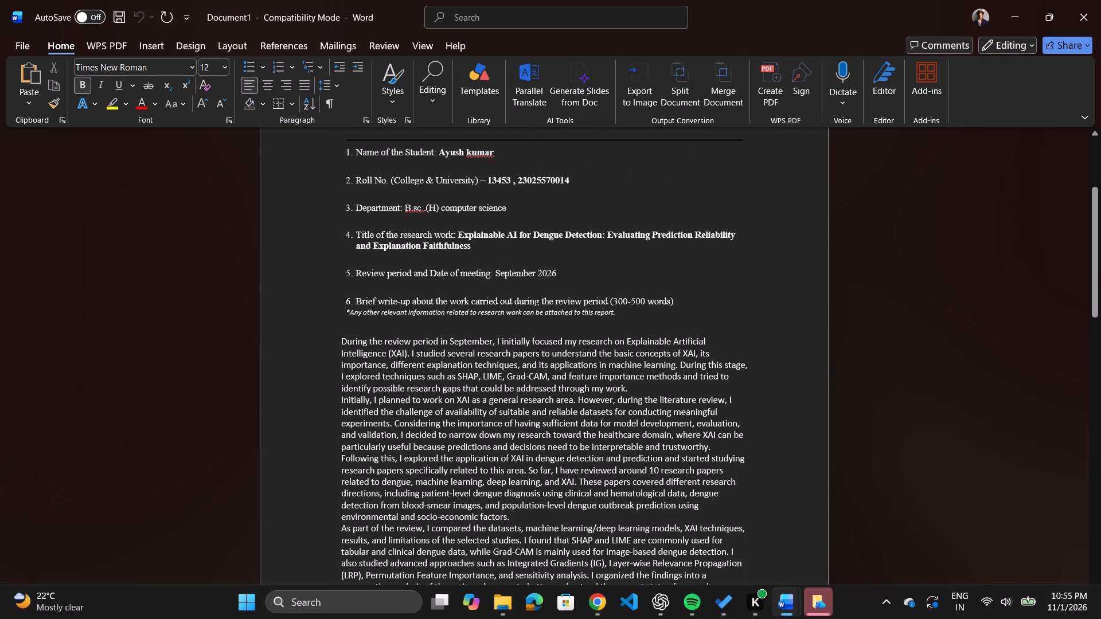
{"action": "left_click_drag", "start_coordinate": [337, 344], "coordinate": [335, 591]}
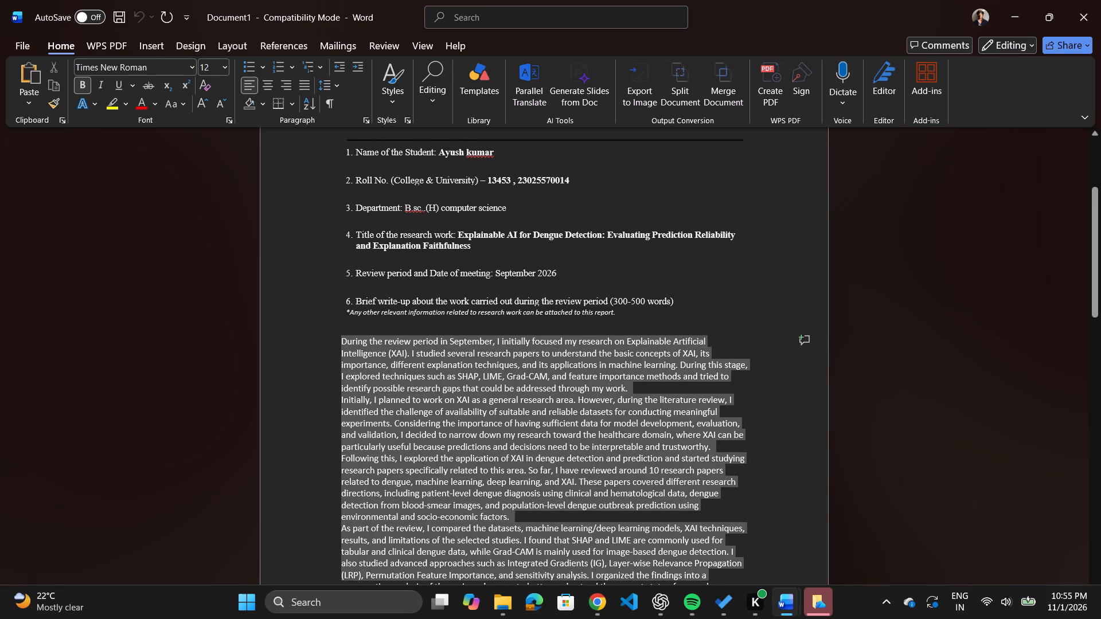
{"action": "left_click_drag", "start_coordinate": [335, 591], "coordinate": [730, 366]}
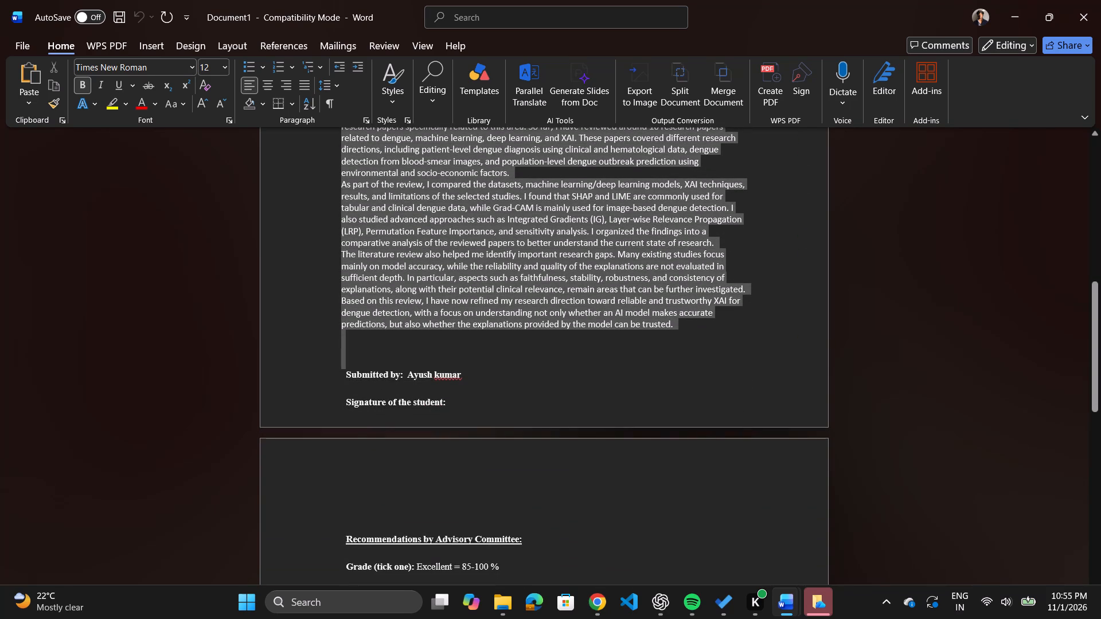
{"action": "left_click_drag", "start_coordinate": [730, 366], "coordinate": [809, 350]}
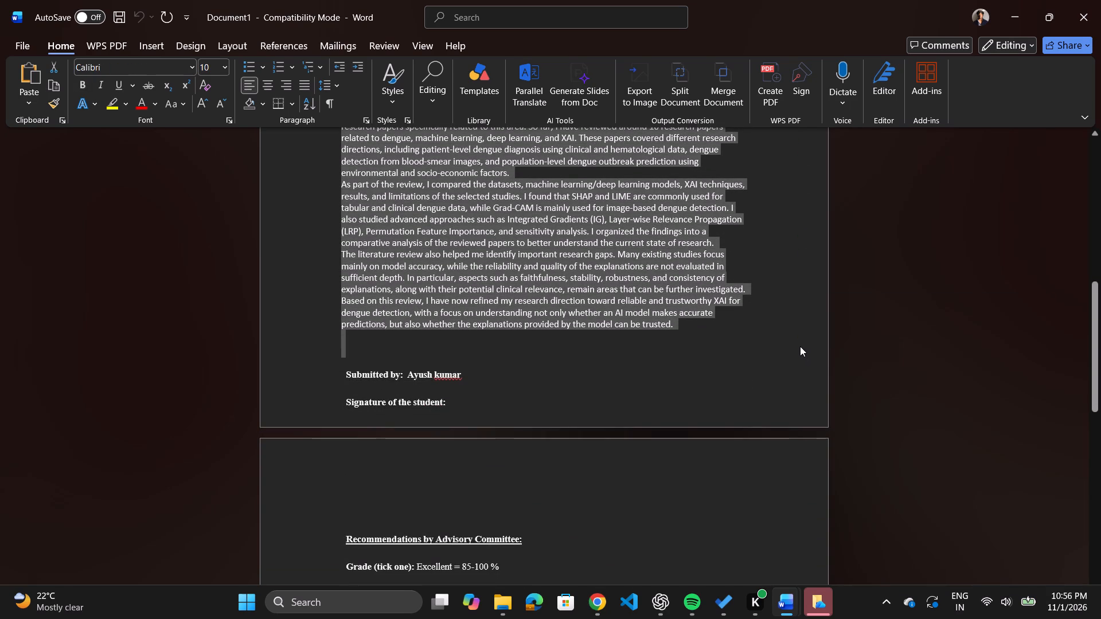
{"action": "key", "text": "ctrl+v"}
{"action": "scroll", "coordinate": [561, 358], "scroll_direction": "down", "scroll_amount": 4}
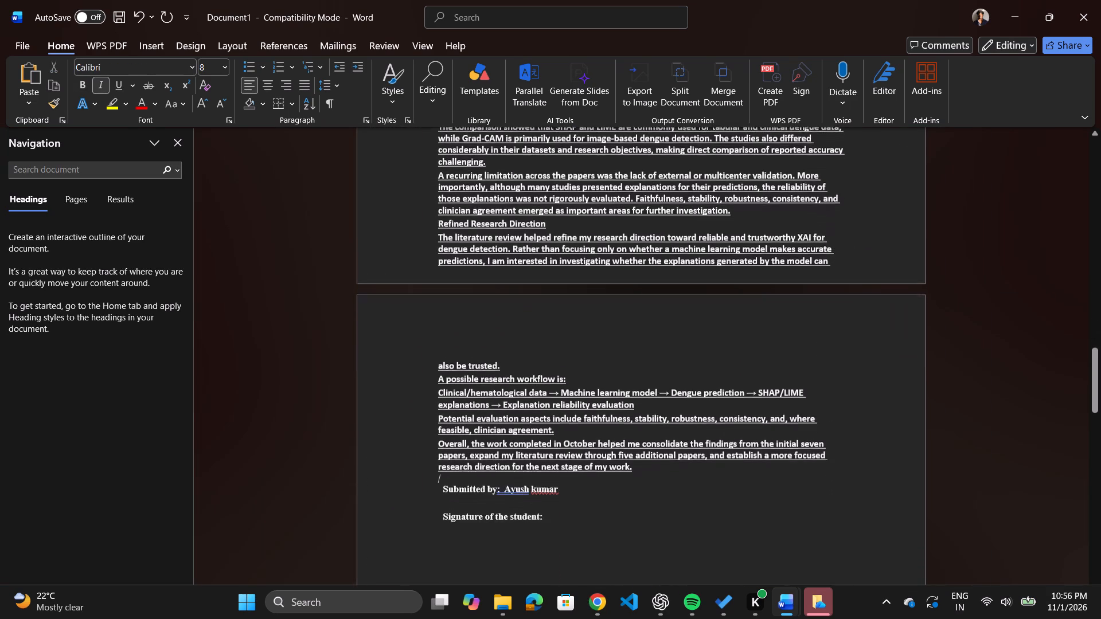
{"action": "scroll", "coordinate": [561, 358], "scroll_direction": "down", "scroll_amount": 3}
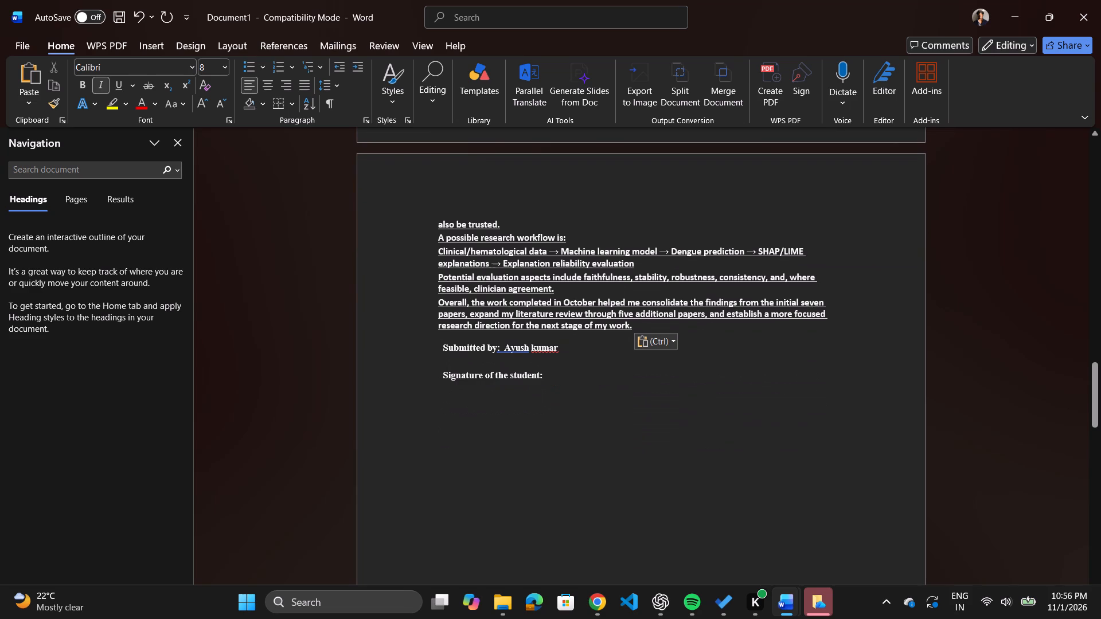
{"action": "scroll", "coordinate": [557, 362], "scroll_direction": "up", "scroll_amount": 17}
{"action": "scroll", "coordinate": [557, 363], "scroll_direction": "up", "scroll_amount": 4}
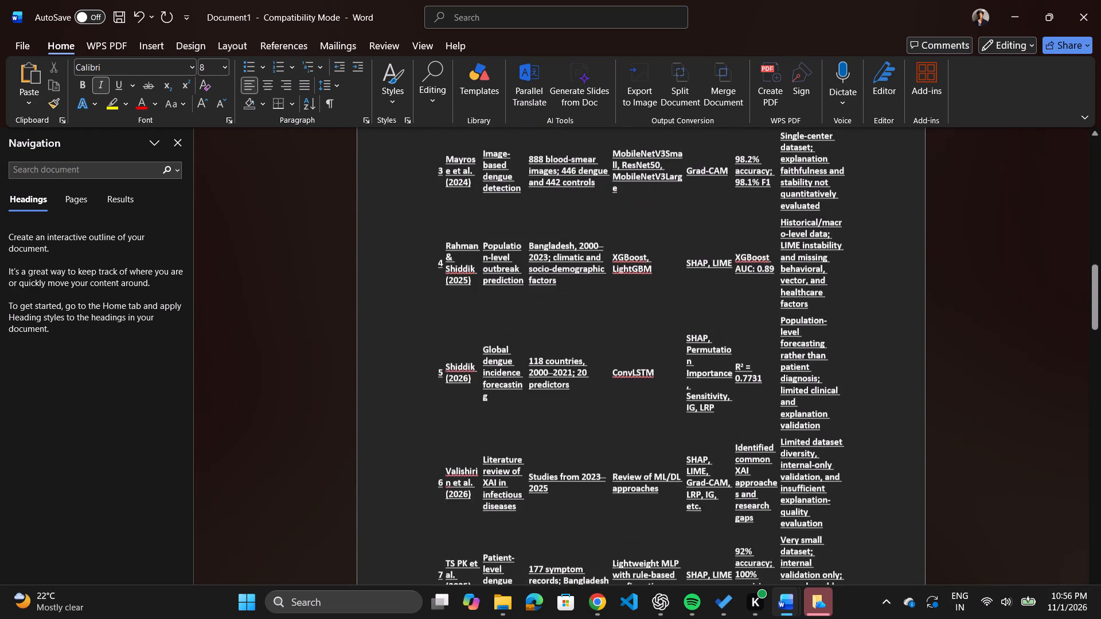
Switch to Spotify, toggle playback of the current song, and return to the new report document in Word.
{"action": "key", "text": "alt+Tab"}
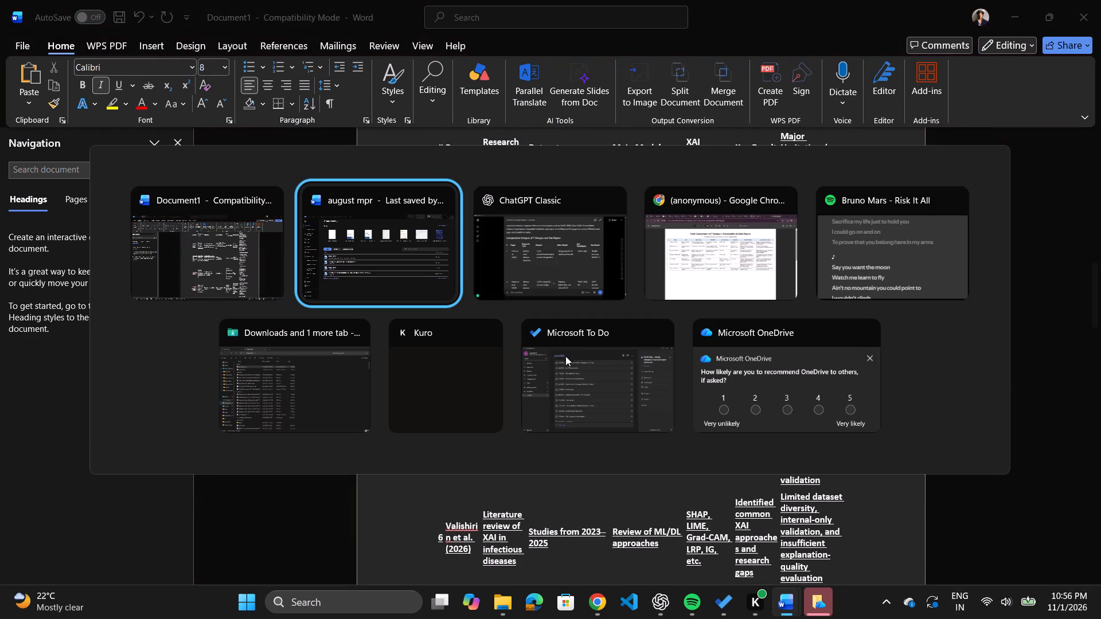
{"action": "key", "text": "alt+Tab"}
{"action": "key", "text": "alt+Tab"}
{"action": "key", "text": "alt+Tab"}
{"action": "key", "text": "space"}
{"action": "key", "text": "alt+Tab"}
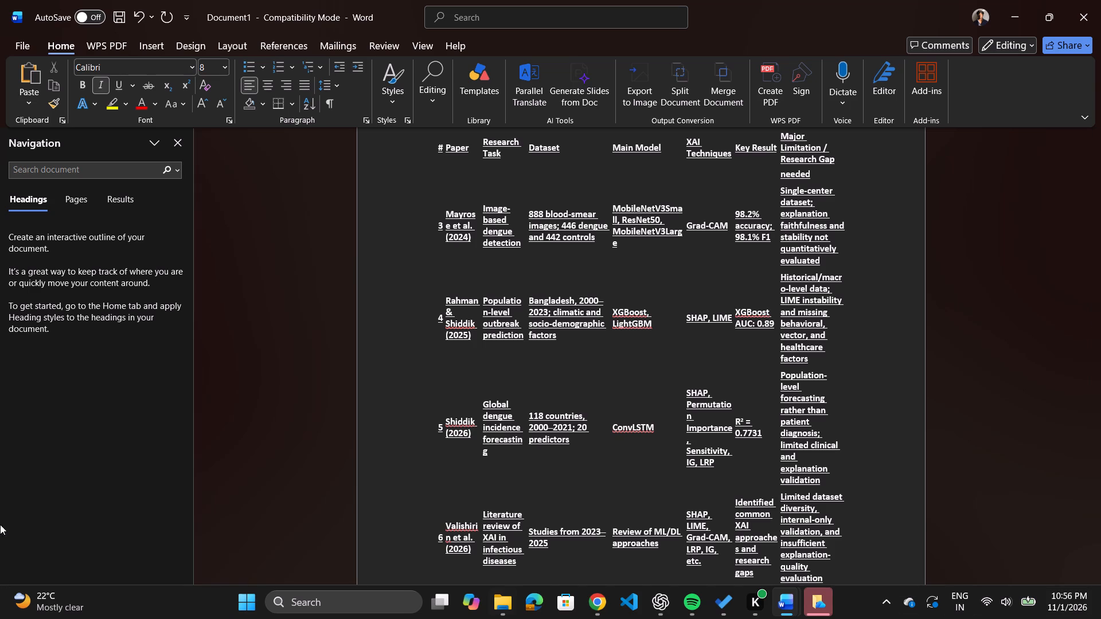
Remove the bold, italic and underline formatting from the entire pasted October report, from its heading through the closing paragraph.
{"action": "scroll", "coordinate": [922, 427], "scroll_direction": "up", "scroll_amount": 4}
{"action": "scroll", "coordinate": [652, 522], "scroll_direction": "up", "scroll_amount": 15}
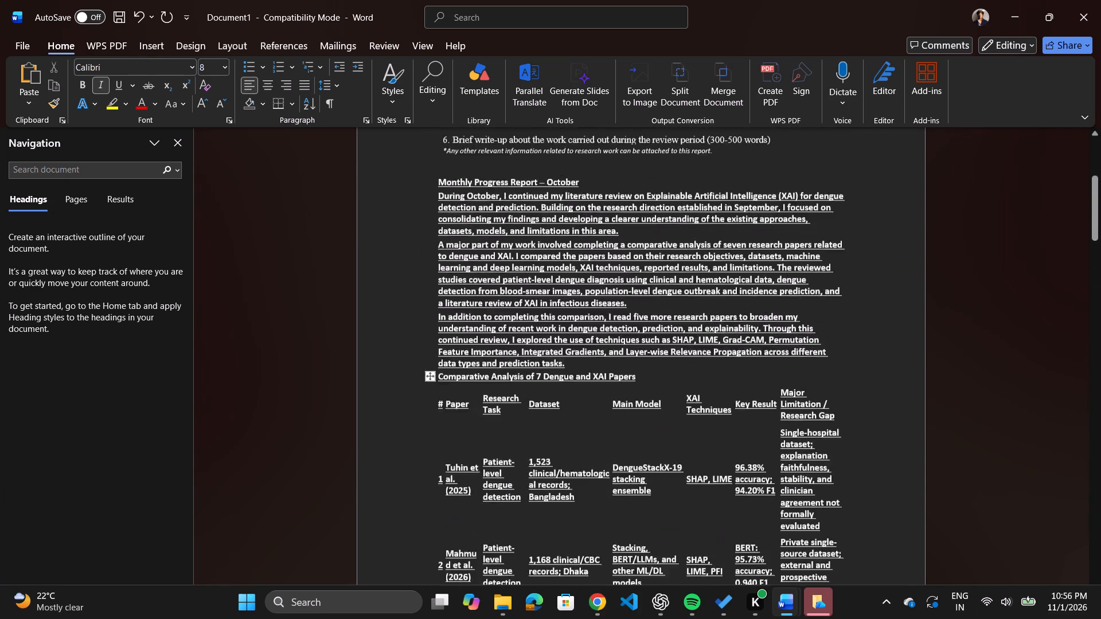
{"action": "scroll", "coordinate": [588, 474], "scroll_direction": "up", "scroll_amount": 4}
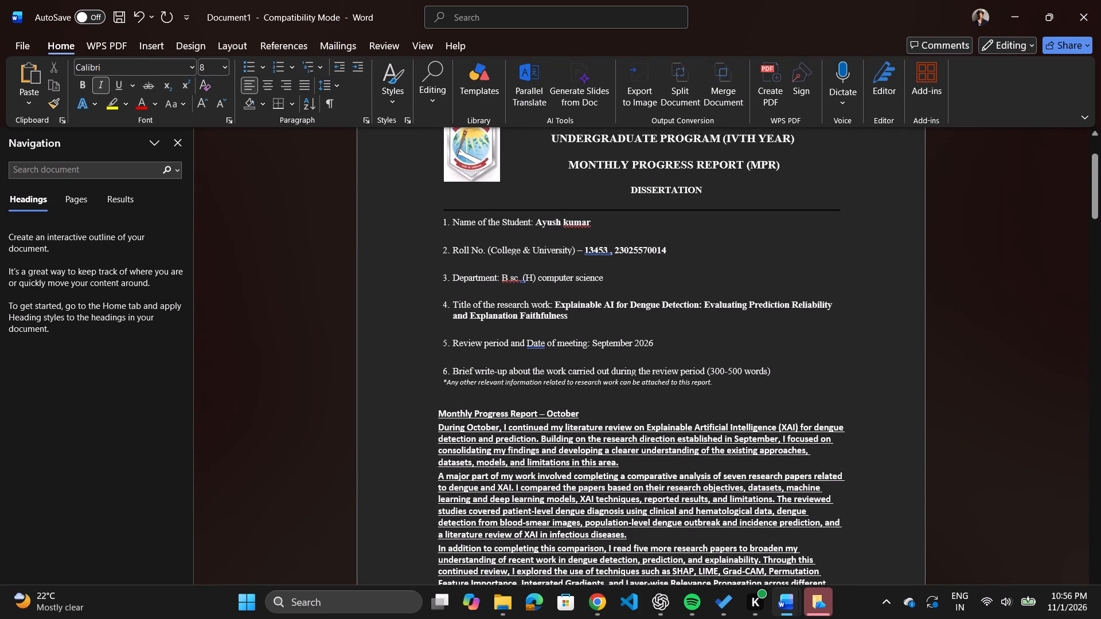
{"action": "left_click_drag", "start_coordinate": [438, 415], "coordinate": [526, 555]}
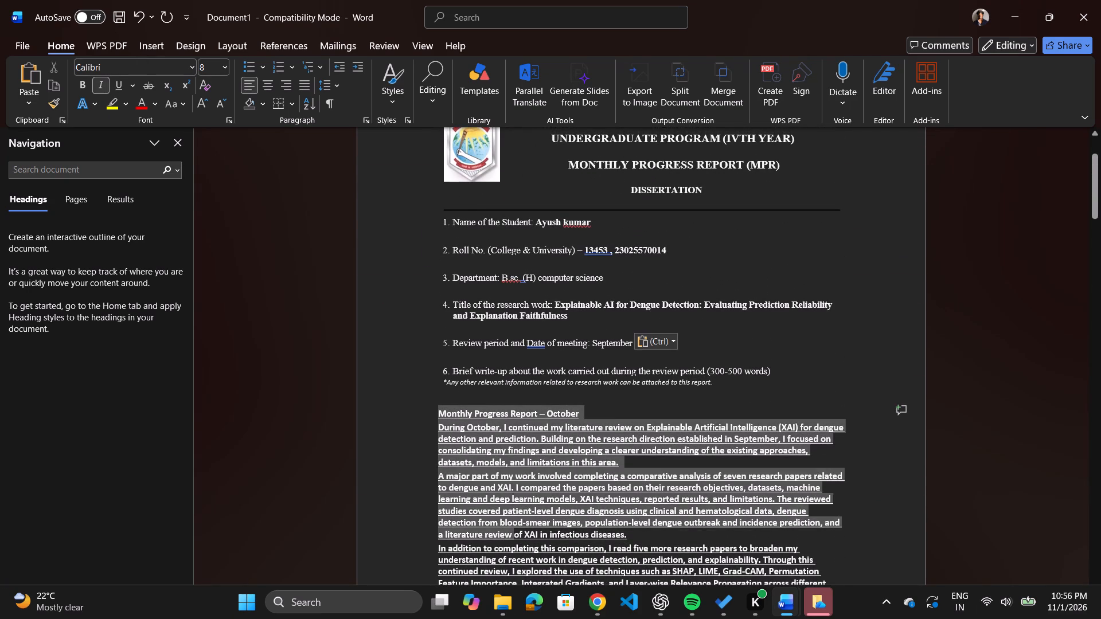
{"action": "left_click_drag", "start_coordinate": [526, 555], "coordinate": [593, 618]}
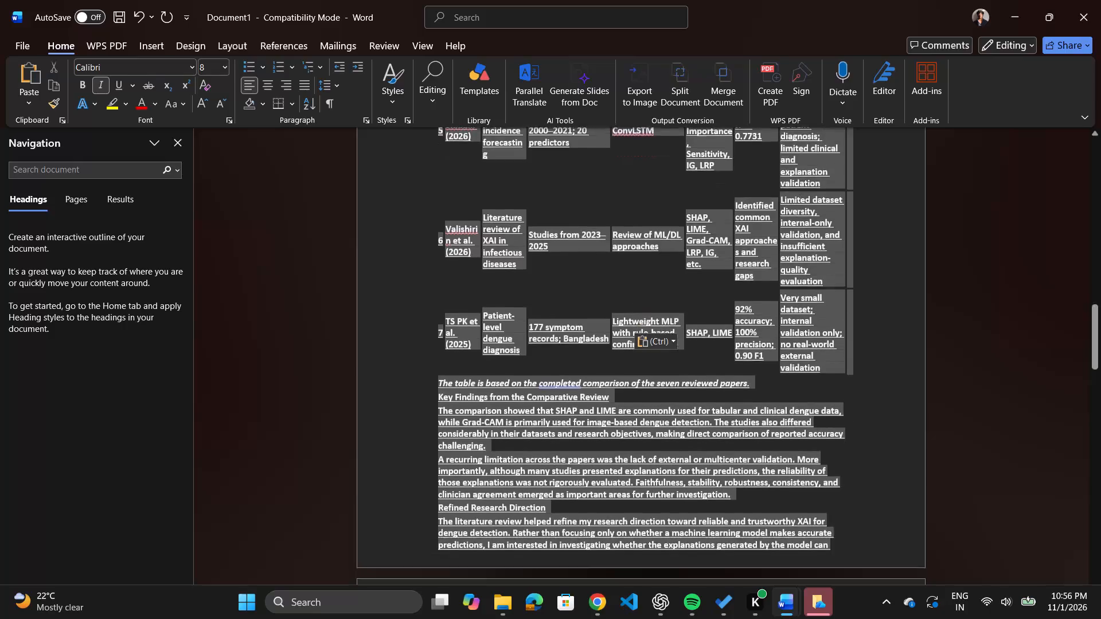
{"action": "left_click_drag", "start_coordinate": [593, 618], "coordinate": [642, 485]}
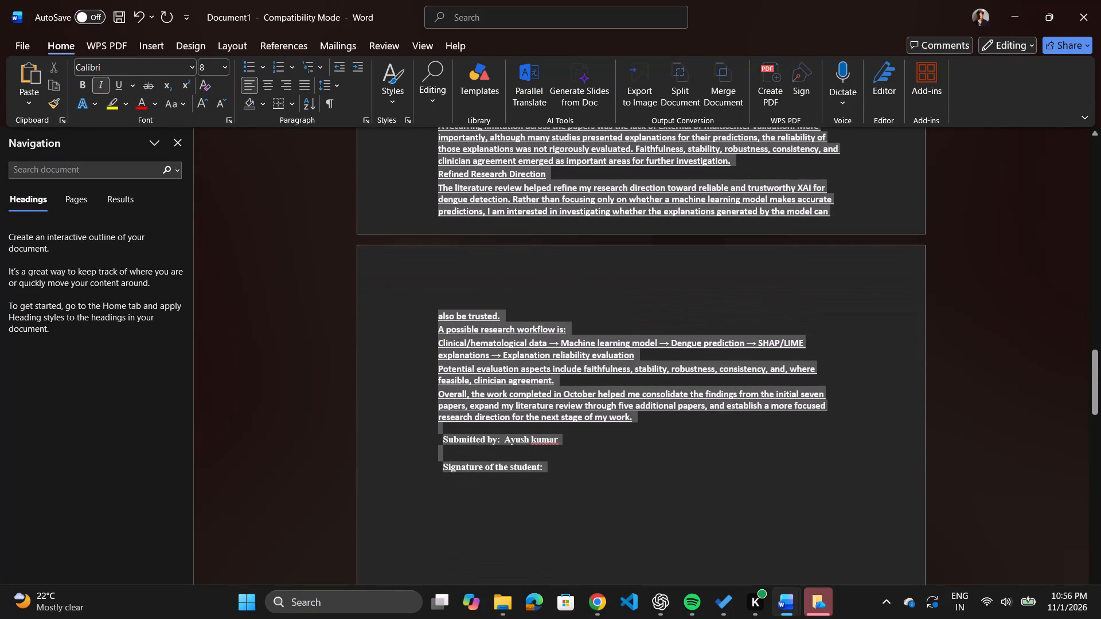
{"action": "left_click_drag", "start_coordinate": [642, 485], "coordinate": [675, 417]}
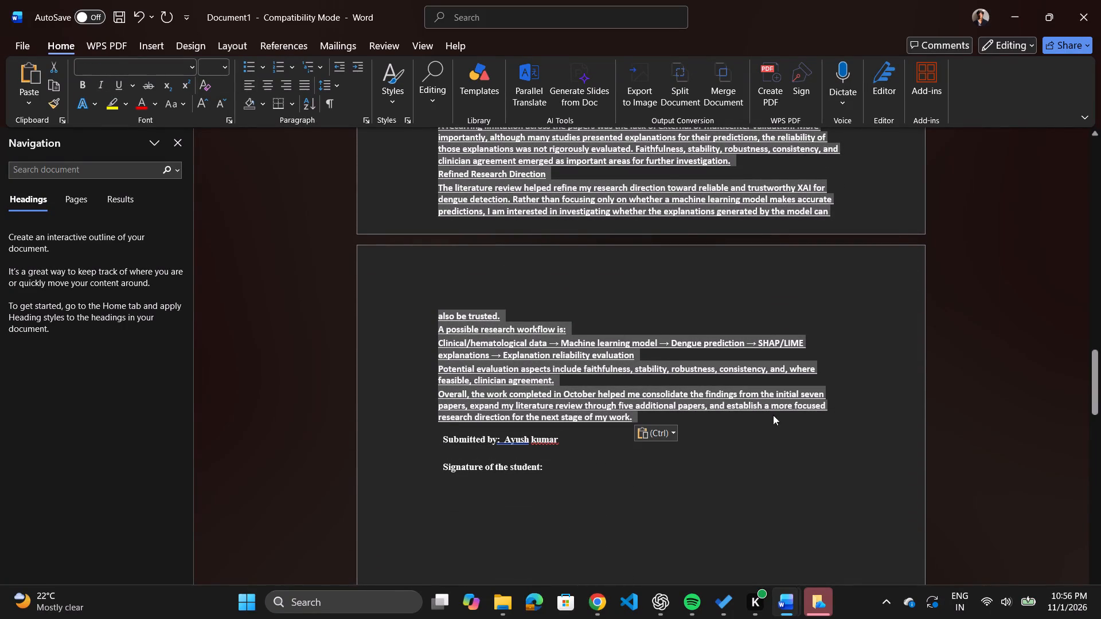
{"action": "left_click", "coordinate": [80, 85]}
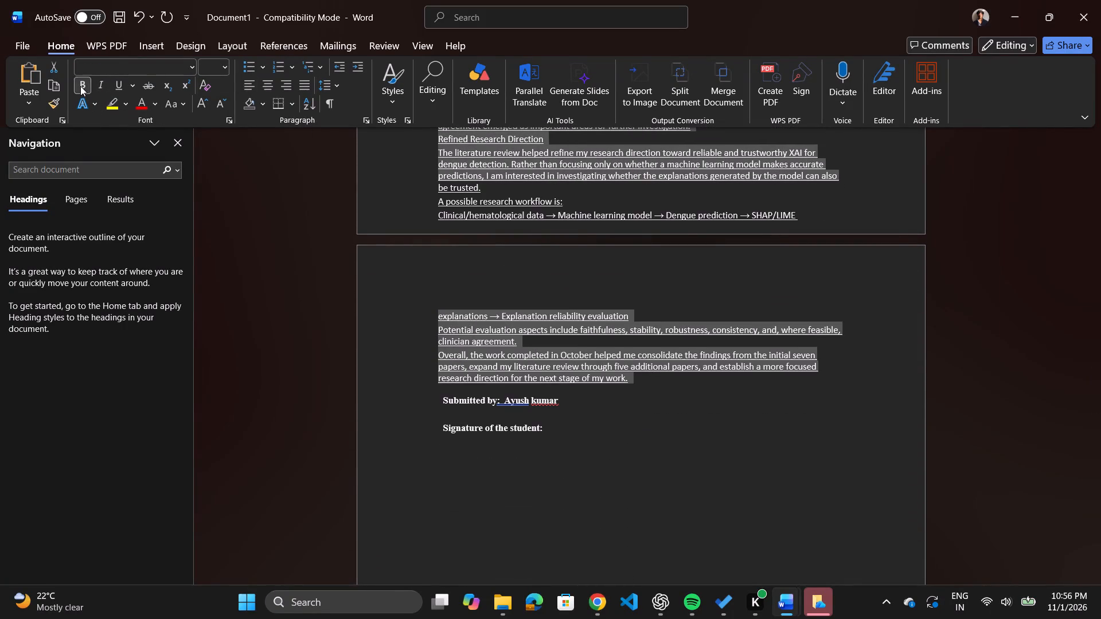
{"action": "left_click", "coordinate": [80, 86]}
{"action": "left_click", "coordinate": [80, 86]}
{"action": "left_click", "coordinate": [99, 87]}
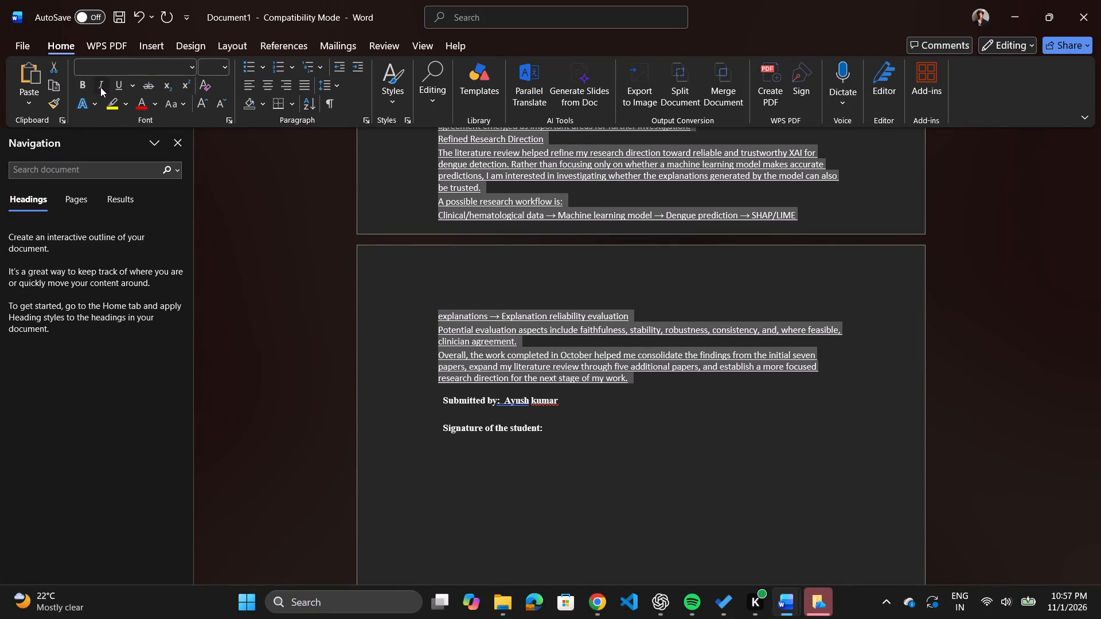
{"action": "left_click", "coordinate": [100, 87]}
{"action": "left_click", "coordinate": [100, 87]}
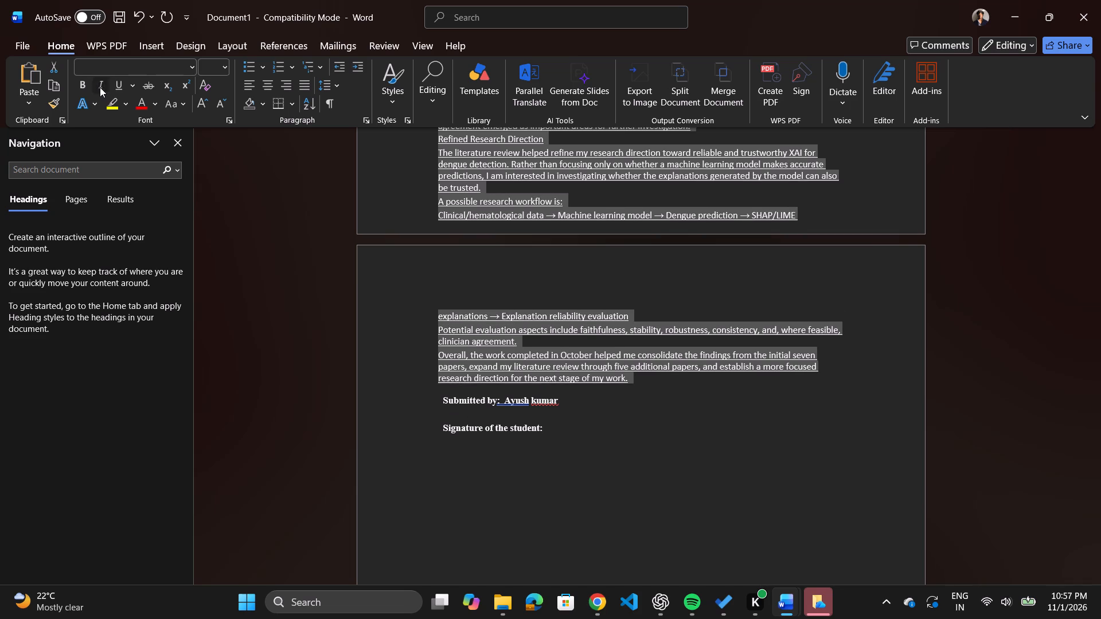
{"action": "left_click", "coordinate": [99, 87]}
{"action": "left_click", "coordinate": [115, 88]}
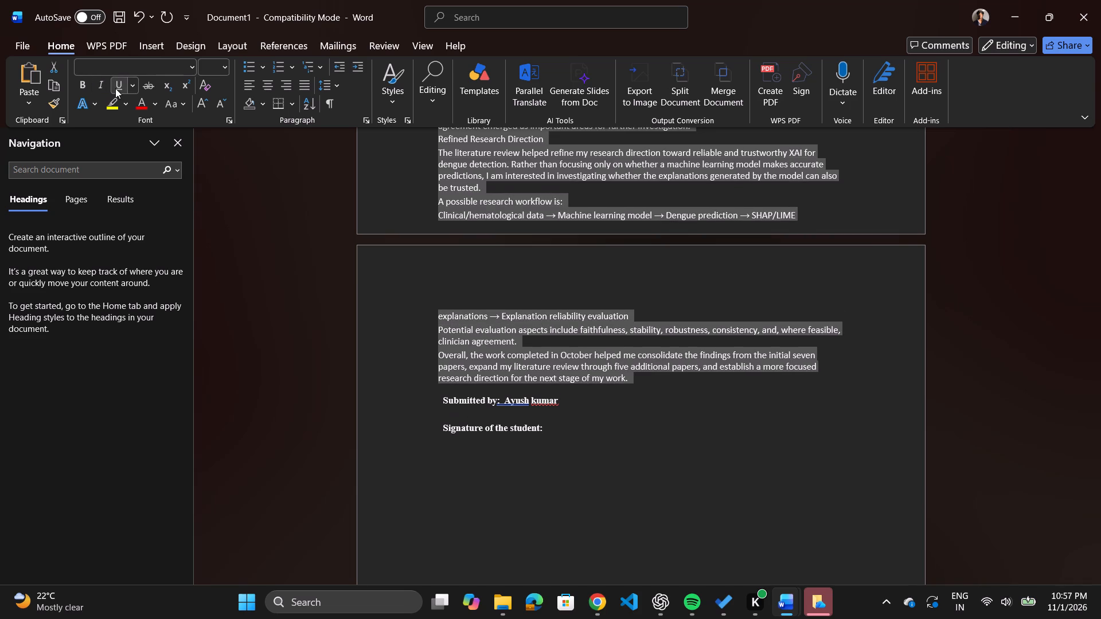
{"action": "left_click", "coordinate": [652, 351]}
{"action": "scroll", "coordinate": [653, 351], "scroll_direction": "up", "scroll_amount": 3}
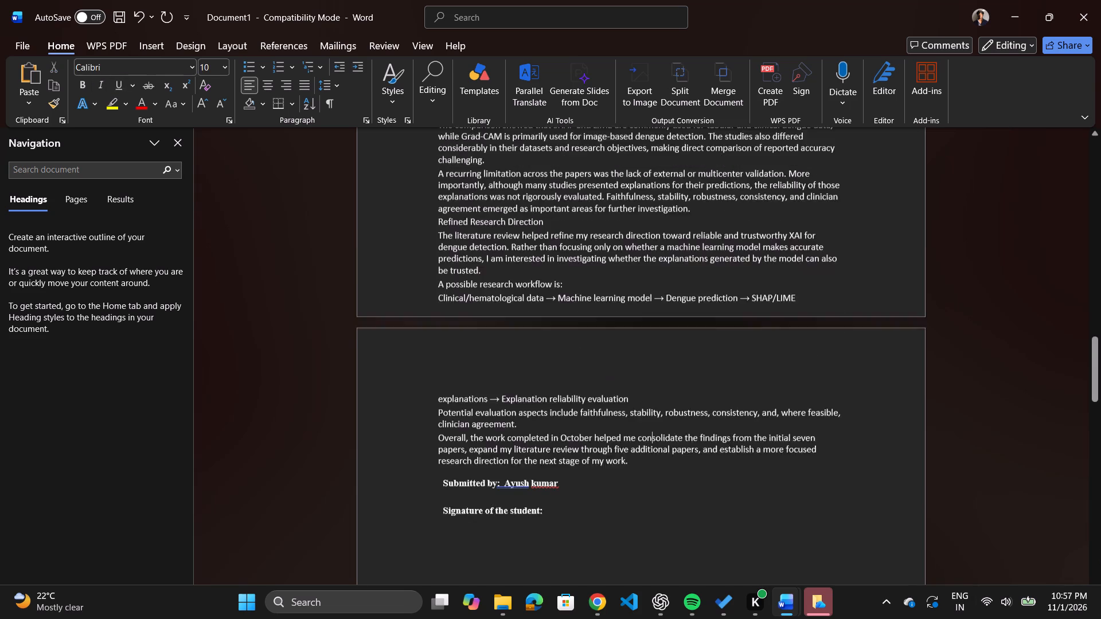
Insert a blank line above the heading "Comparative Analysis of 7 Dengue and XAI Papers".
{"action": "scroll", "coordinate": [653, 352], "scroll_direction": "up", "scroll_amount": 7}
{"action": "scroll", "coordinate": [663, 413], "scroll_direction": "up", "scroll_amount": 7}
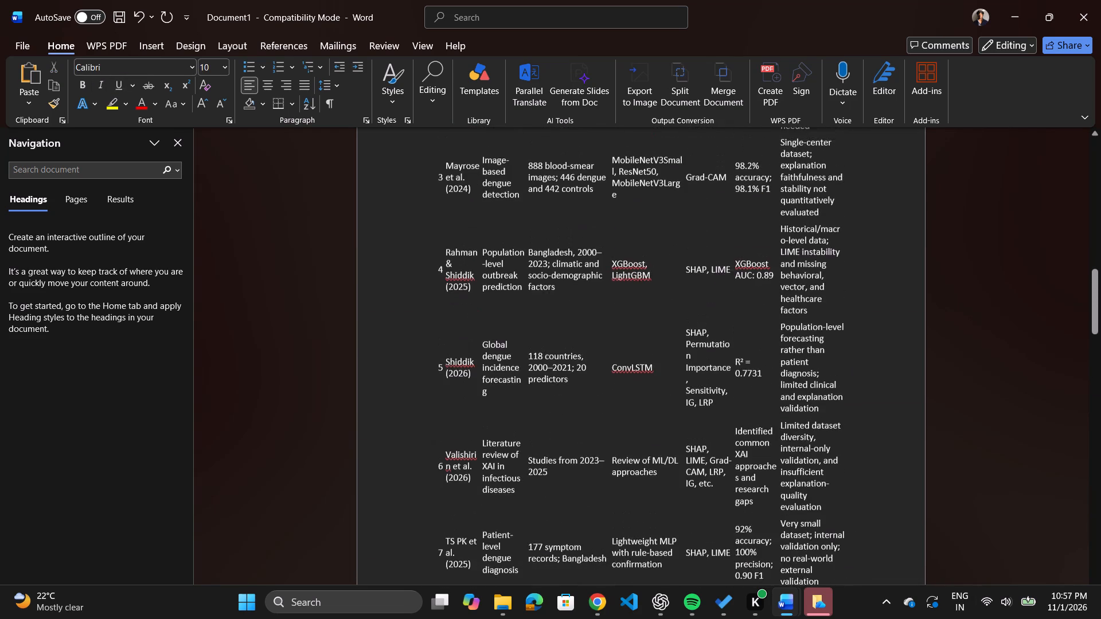
{"action": "scroll", "coordinate": [662, 436], "scroll_direction": "up", "scroll_amount": 9}
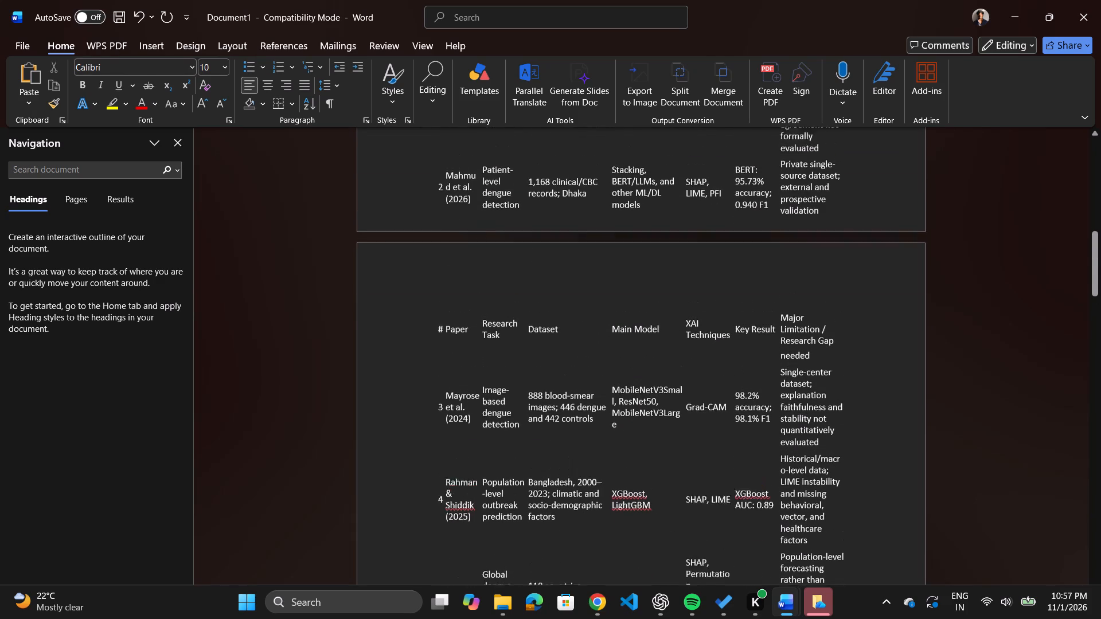
{"action": "scroll", "coordinate": [681, 489], "scroll_direction": "up", "scroll_amount": 3}
{"action": "scroll", "coordinate": [712, 548], "scroll_direction": "up", "scroll_amount": 4}
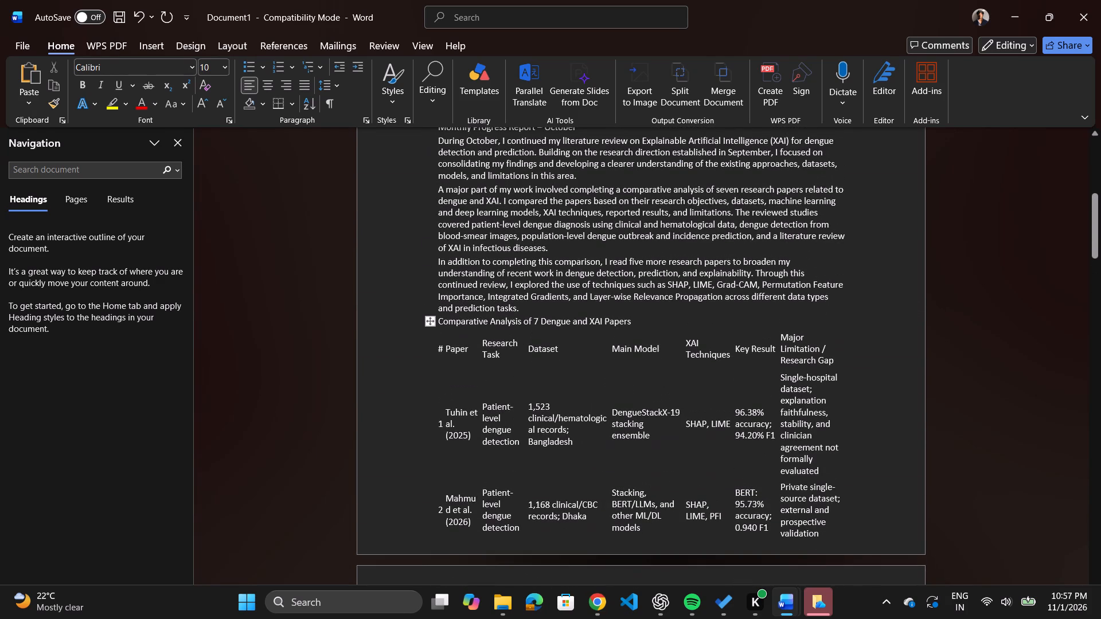
{"action": "left_click", "coordinate": [557, 311]}
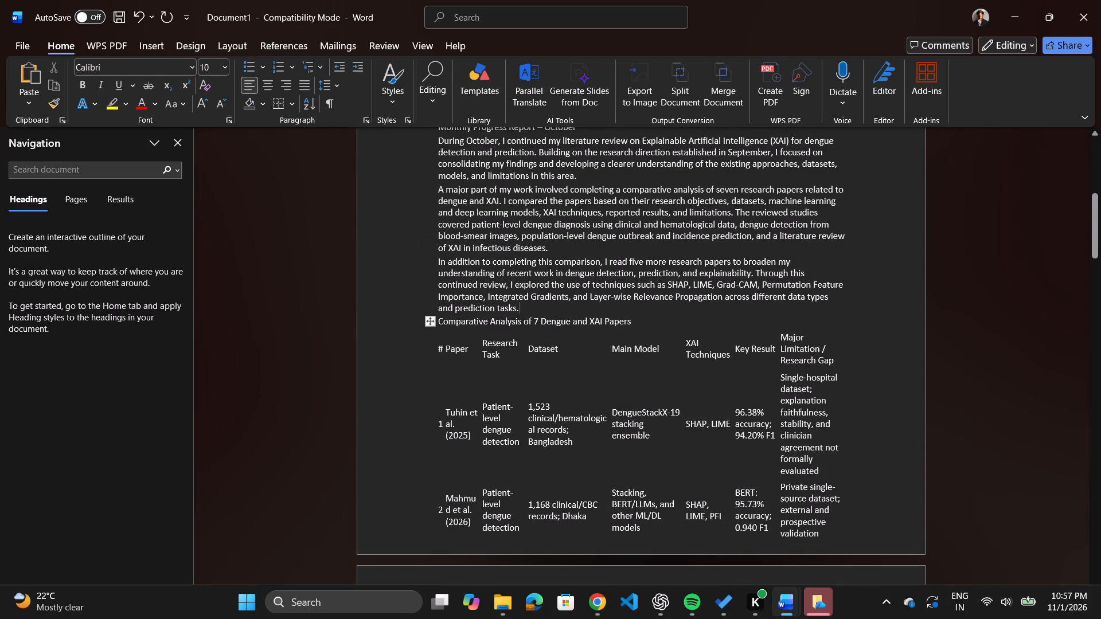
{"action": "key", "text": "Return"}
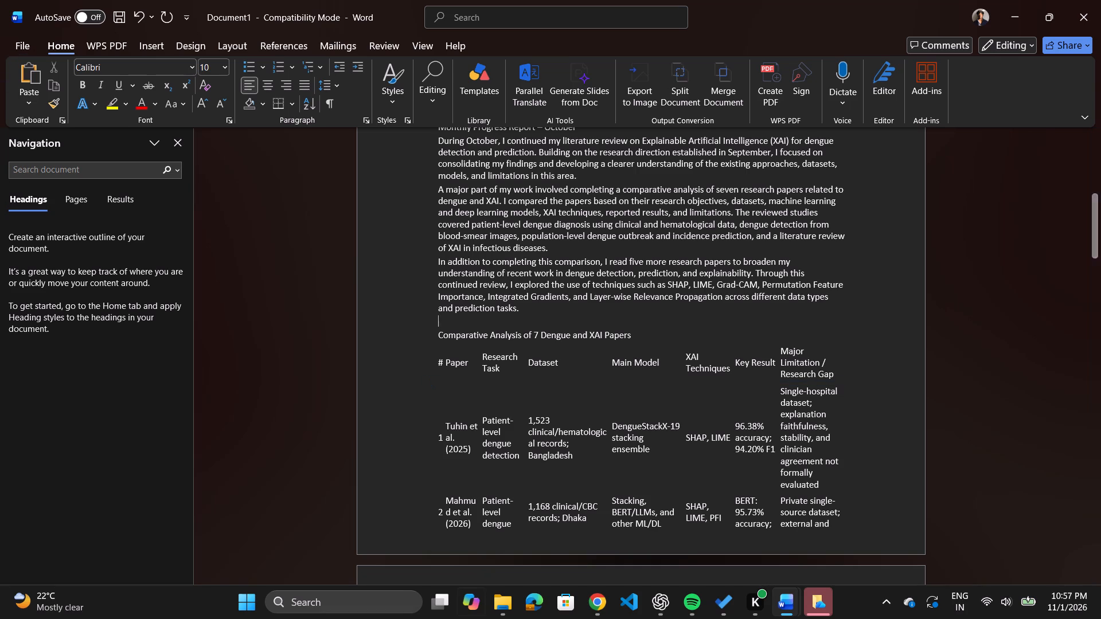
Delete the heading text "Monthly Progress Report – October" above the first paragraph of the pasted write-up.
{"action": "scroll", "coordinate": [687, 512], "scroll_direction": "up", "scroll_amount": 8}
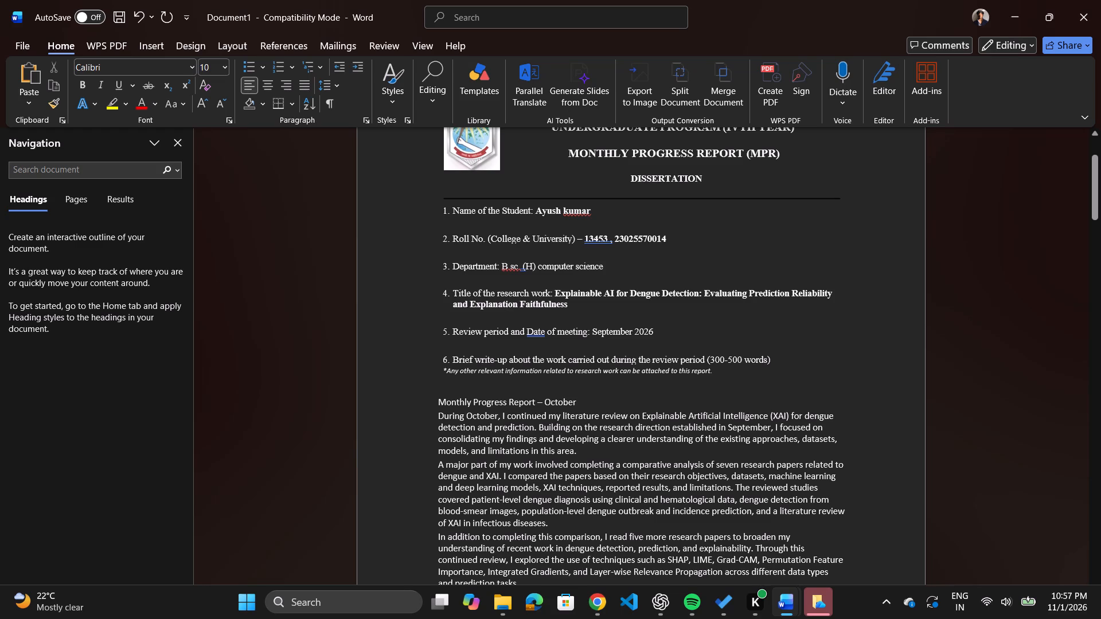
{"action": "left_click", "coordinate": [593, 398]}
{"action": "key", "text": "ctrl+BackSpace"}
{"action": "key", "text": "ctrl+BackSpace"}
{"action": "key", "text": "ctrl+BackSpace"}
{"action": "key", "text": "ctrl+BackSpace"}
{"action": "key", "text": "ctrl+BackSpace"}
{"action": "key", "text": "ctrl+BackSpace"}
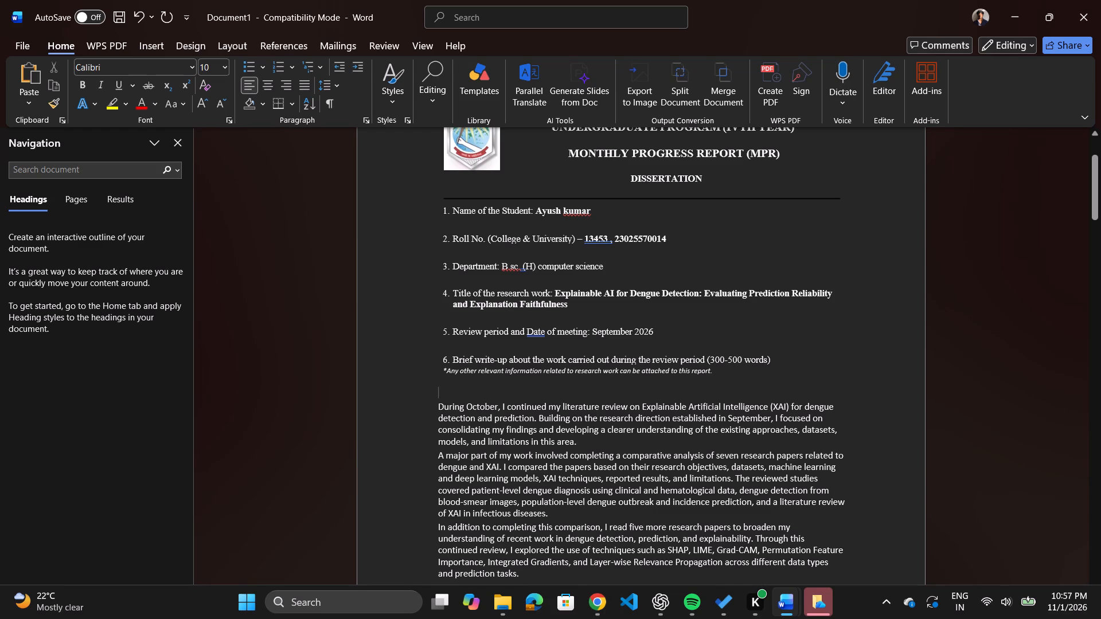
{"action": "scroll", "coordinate": [760, 288], "scroll_direction": "down", "scroll_amount": 8}
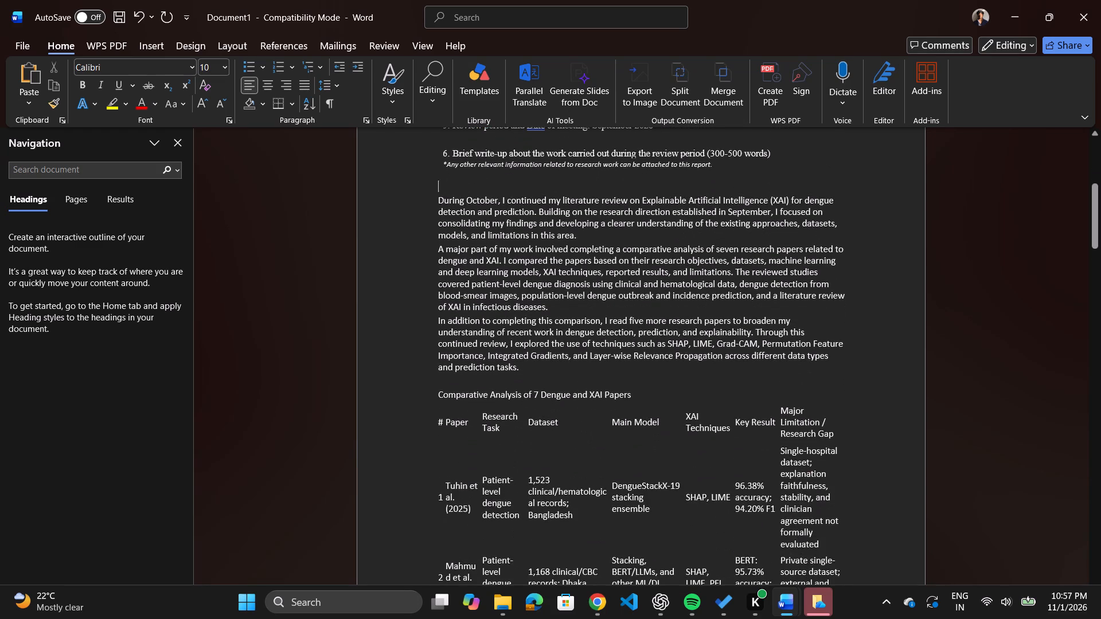
{"action": "scroll", "coordinate": [751, 298], "scroll_direction": "up", "scroll_amount": 9}
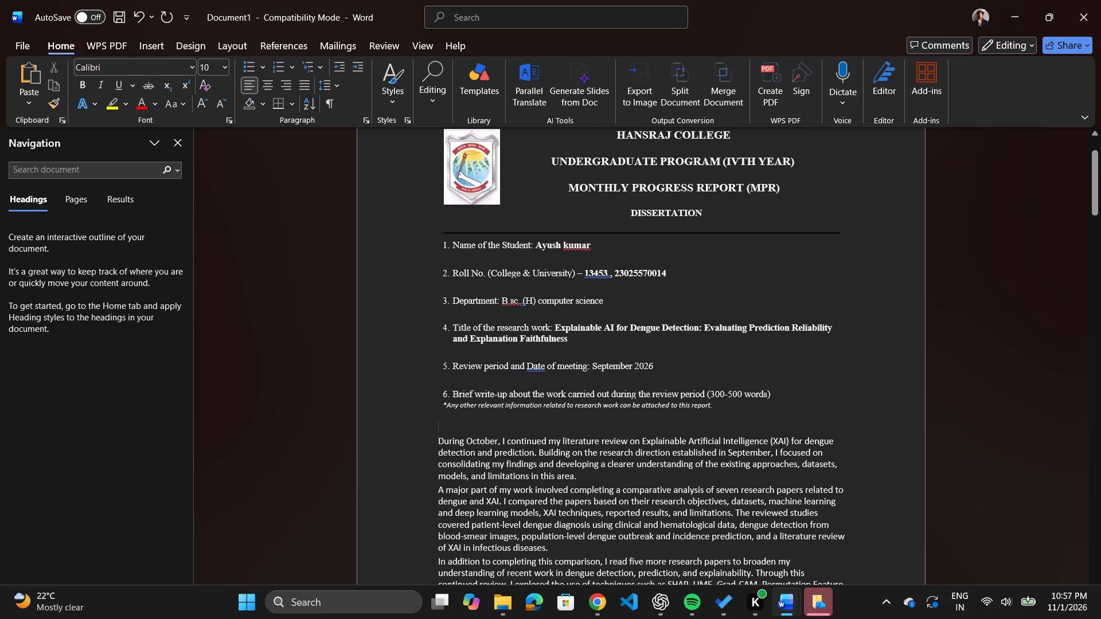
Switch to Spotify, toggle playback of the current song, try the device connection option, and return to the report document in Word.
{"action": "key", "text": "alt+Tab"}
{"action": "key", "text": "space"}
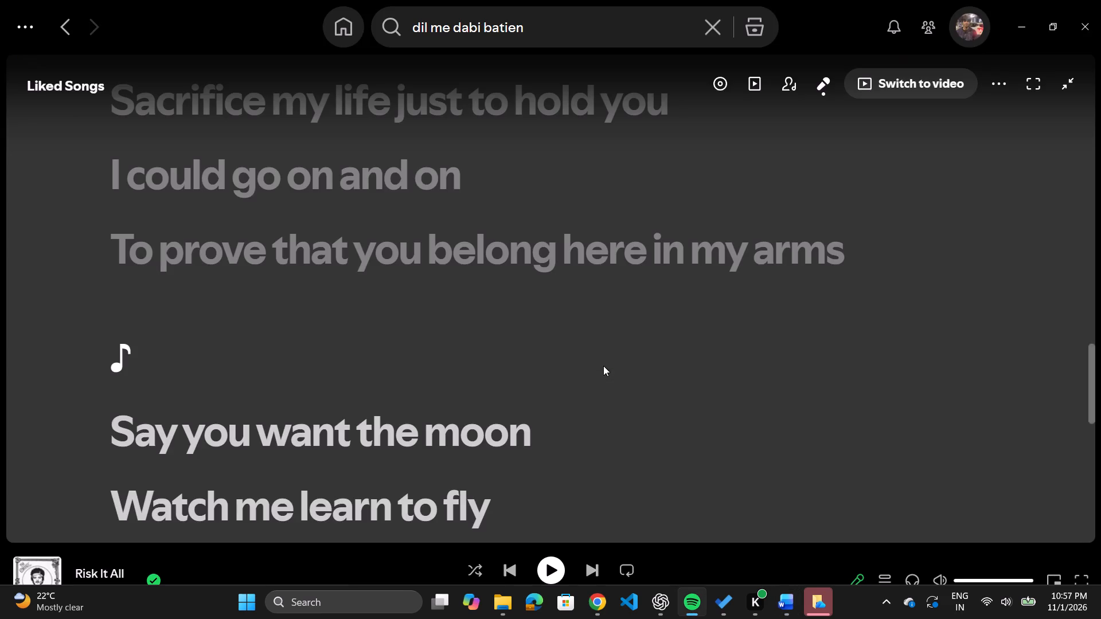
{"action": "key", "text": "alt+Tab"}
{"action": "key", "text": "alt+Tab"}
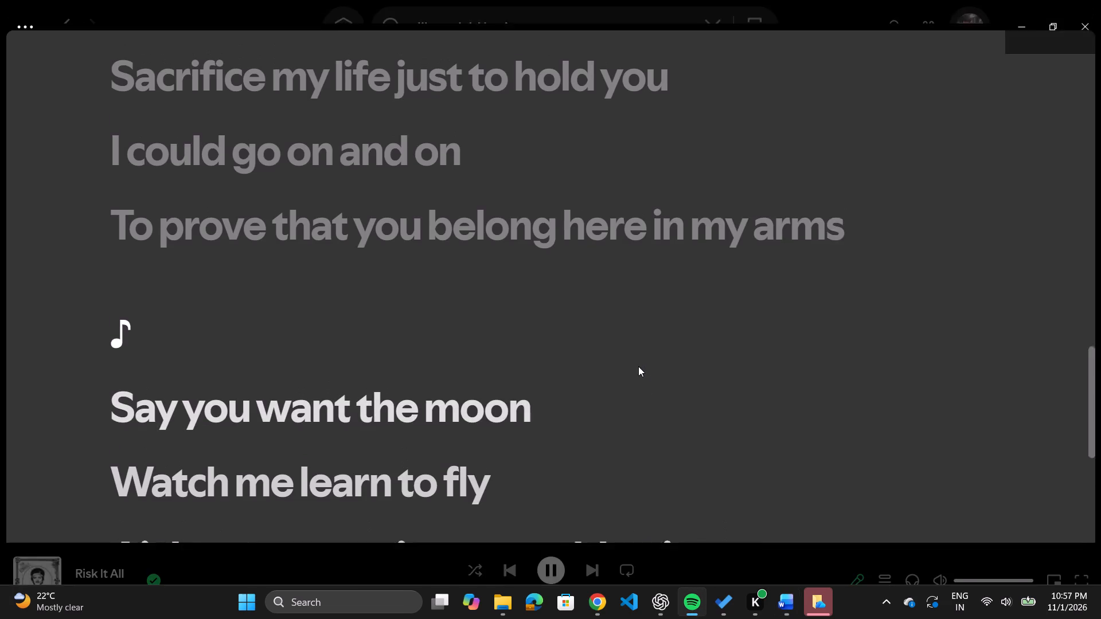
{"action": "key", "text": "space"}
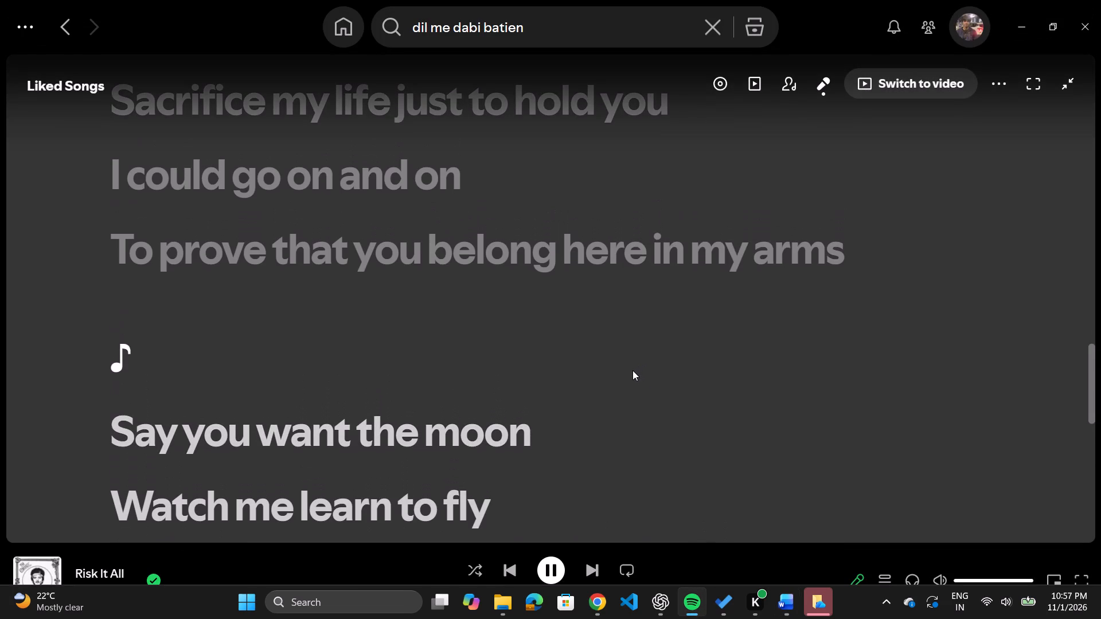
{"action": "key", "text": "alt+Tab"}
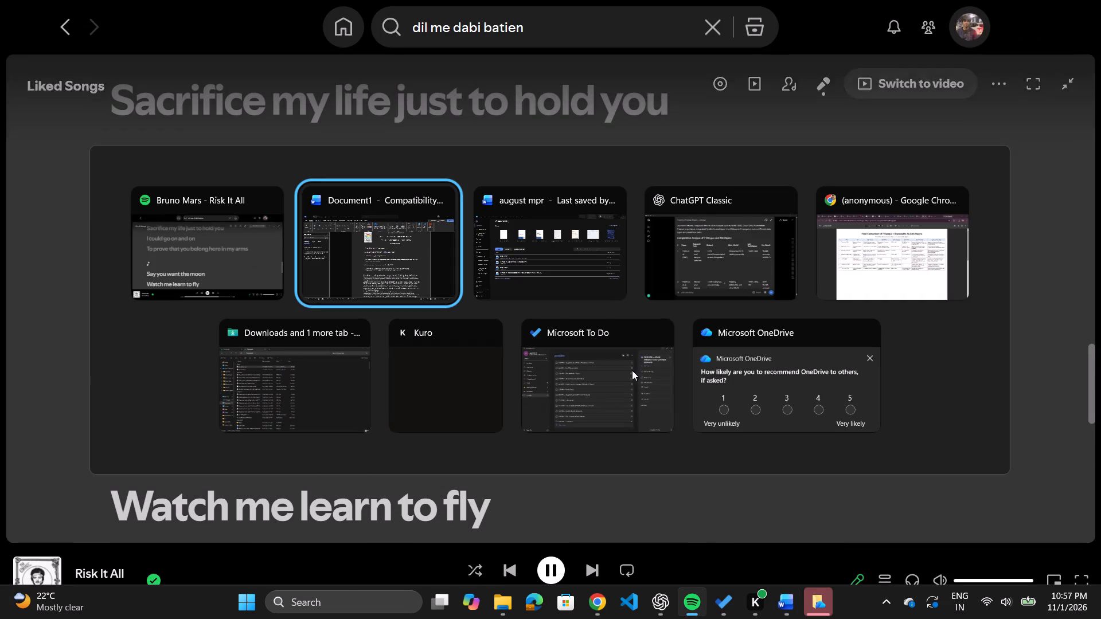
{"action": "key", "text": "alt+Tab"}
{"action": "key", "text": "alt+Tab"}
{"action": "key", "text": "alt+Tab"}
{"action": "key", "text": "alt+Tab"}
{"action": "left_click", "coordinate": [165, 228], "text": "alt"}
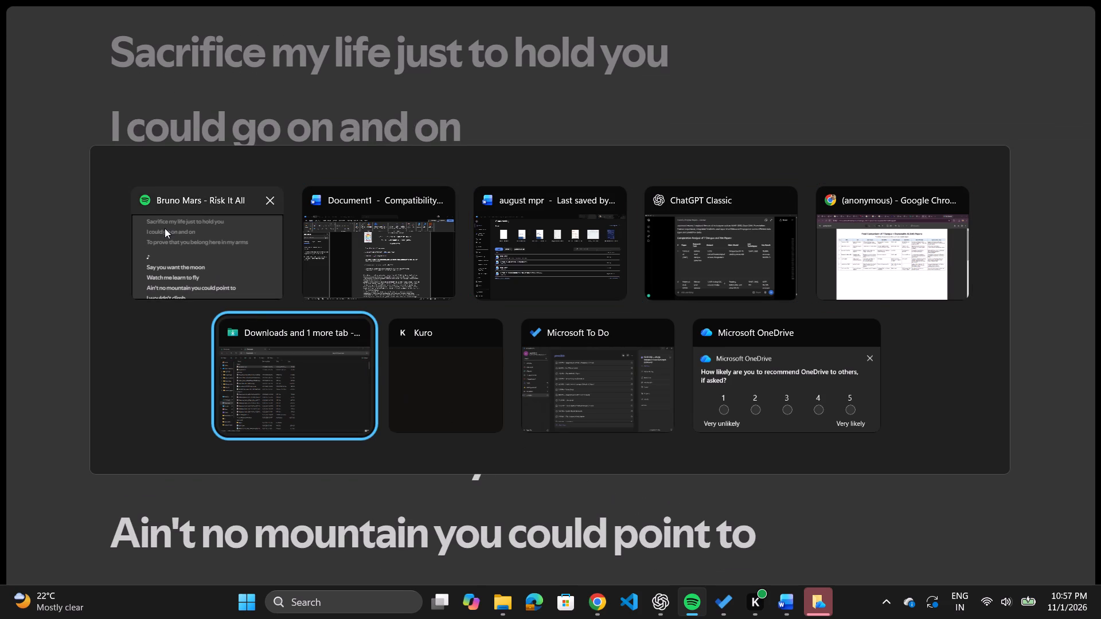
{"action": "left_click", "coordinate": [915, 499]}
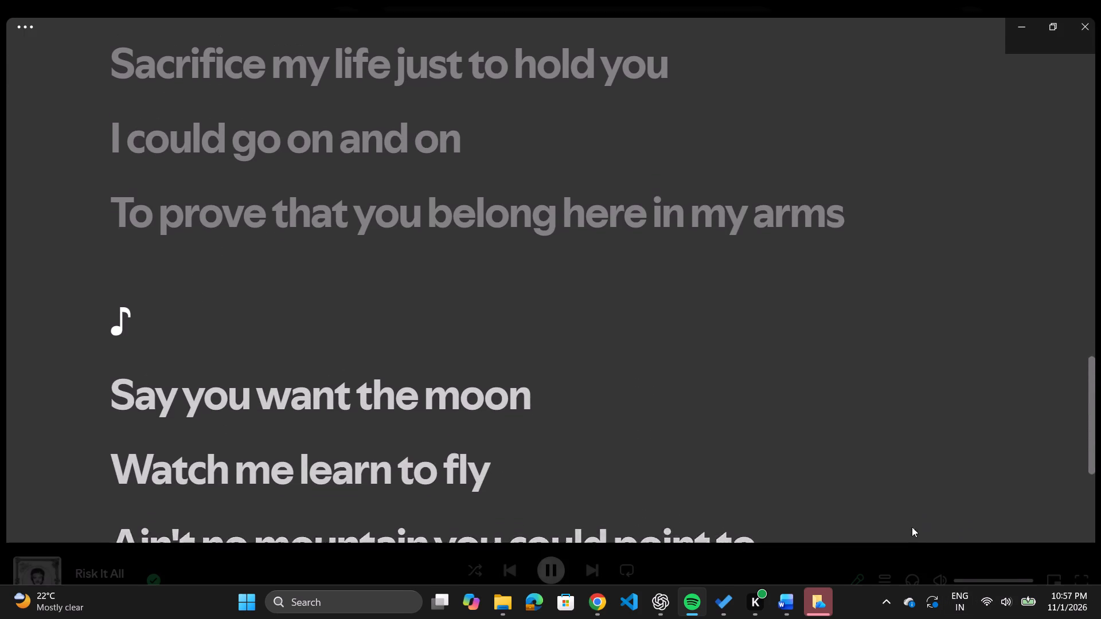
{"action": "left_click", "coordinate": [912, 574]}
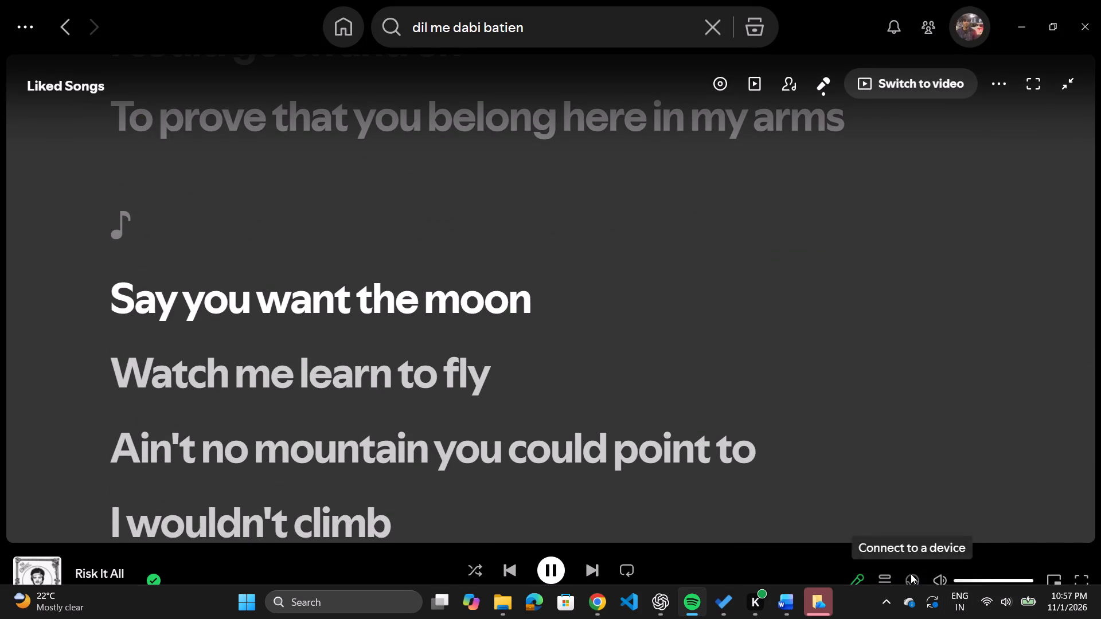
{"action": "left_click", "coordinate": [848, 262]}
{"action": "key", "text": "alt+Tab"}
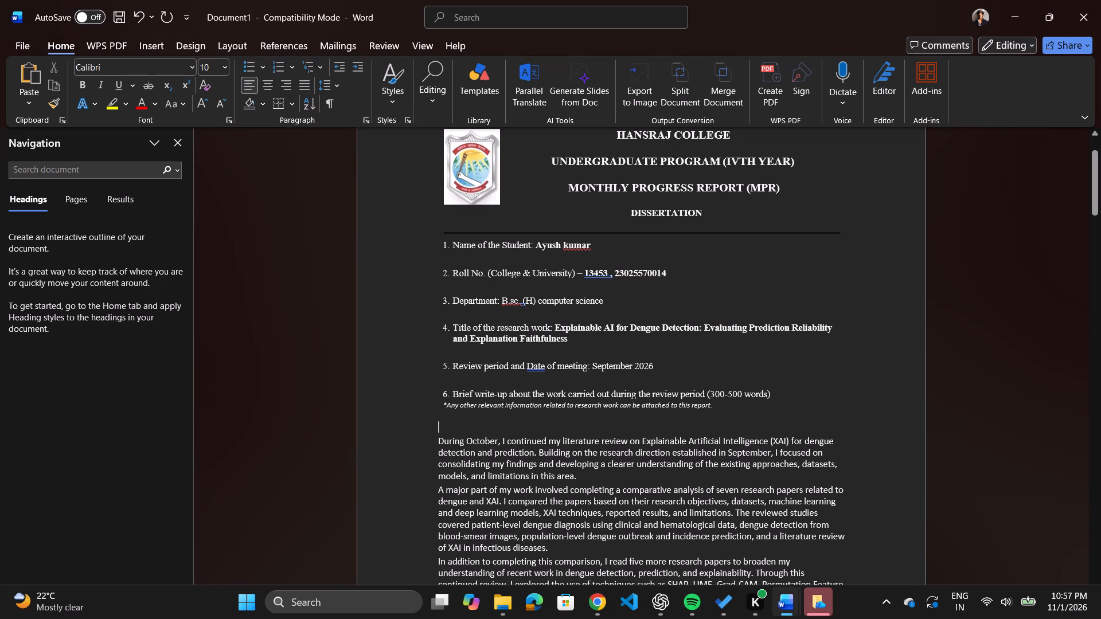
Change the month in item 5, Review period and Date of meeting, to October.
{"action": "double_click", "coordinate": [612, 363]}
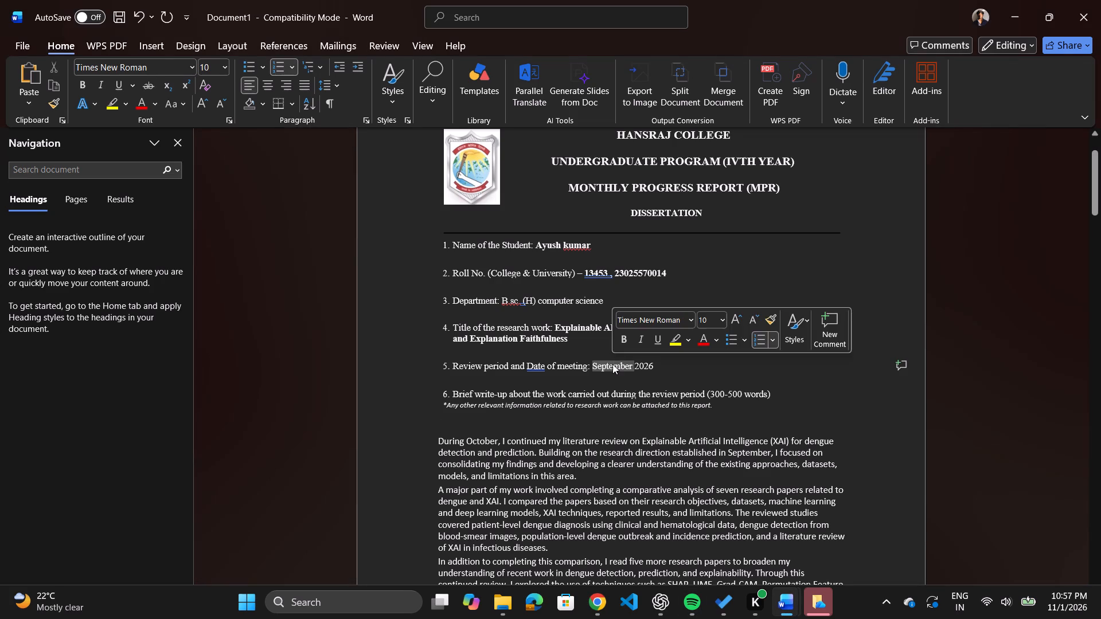
{"action": "key", "text": "BackSpace"}
{"action": "type", "text": "october"}
{"action": "key", "text": "space"}
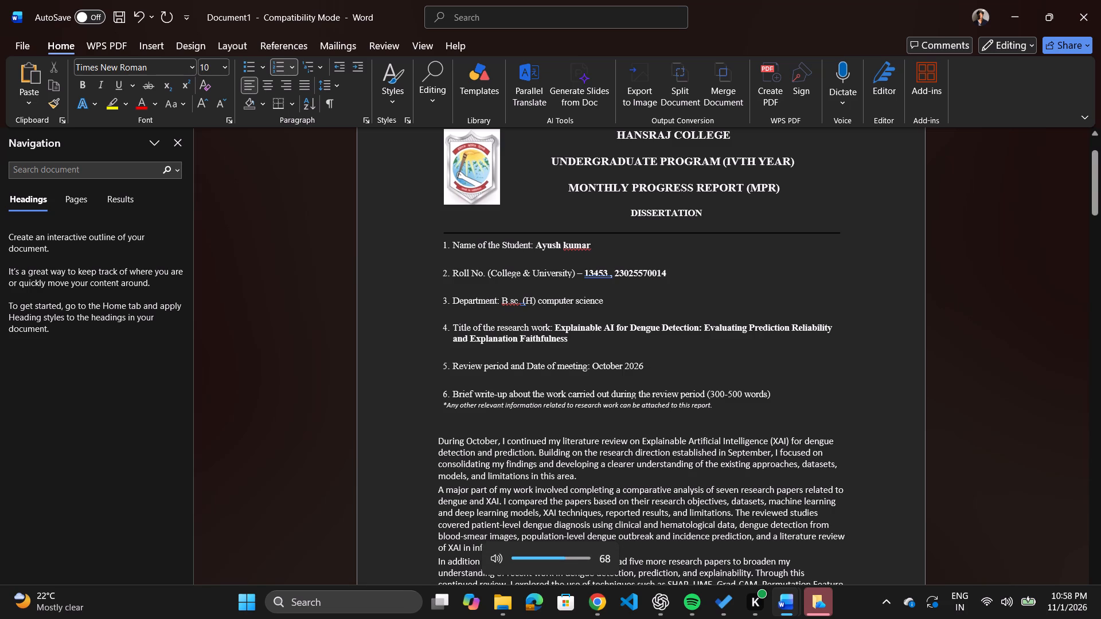
Delete the italic note under item 6 about attaching any other relevant information related to research work.
{"action": "scroll", "coordinate": [498, 306], "scroll_direction": "down", "scroll_amount": 3}
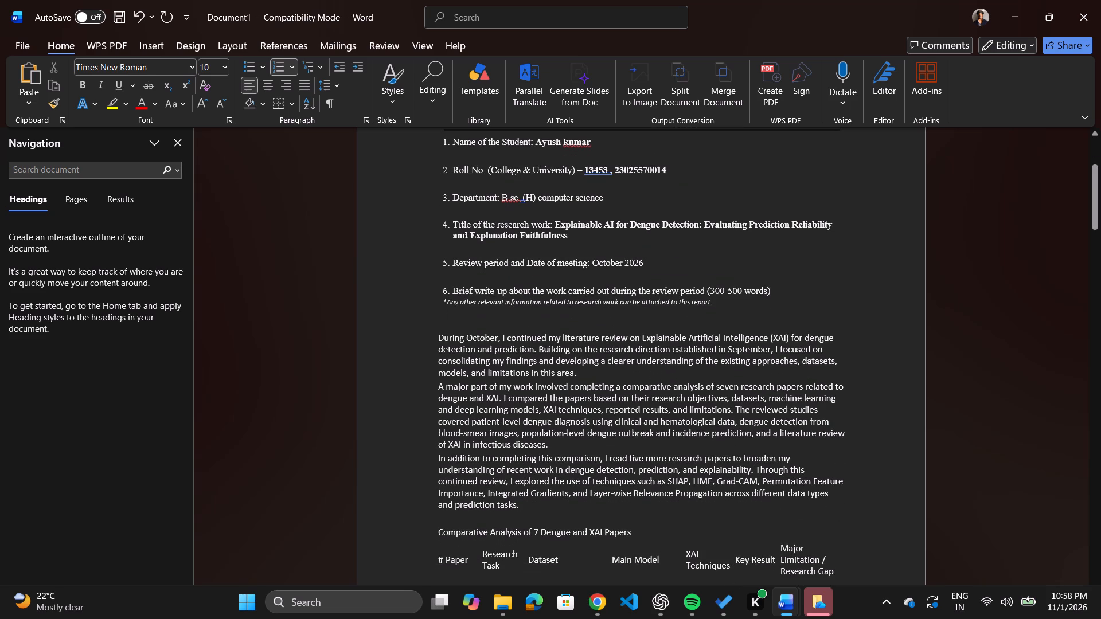
{"action": "left_click", "coordinate": [723, 295]}
{"action": "left_click", "coordinate": [722, 295]}
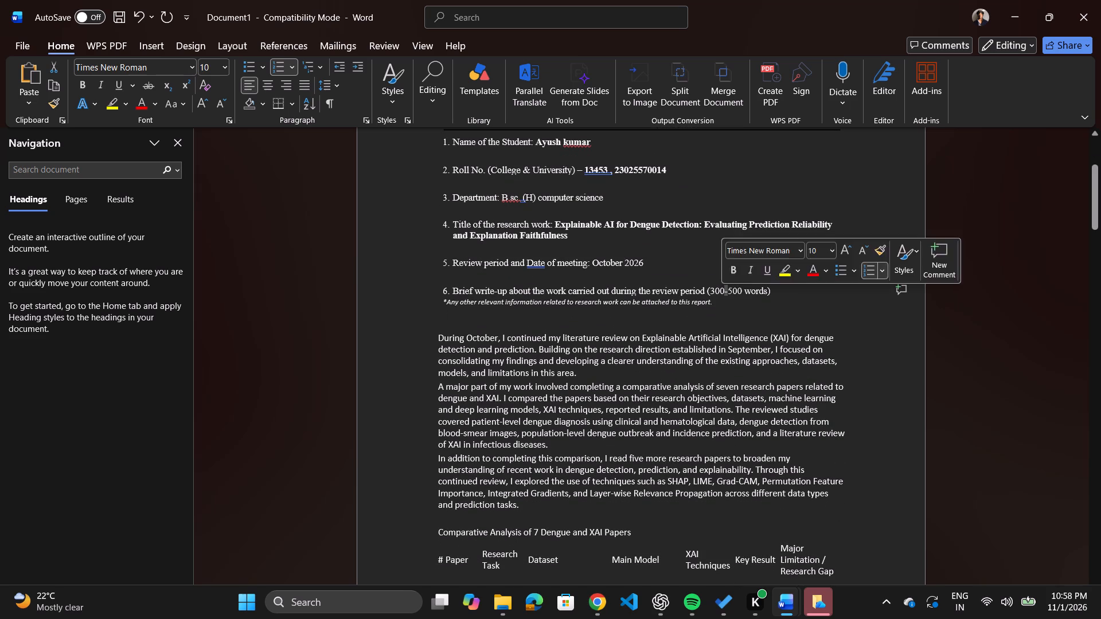
{"action": "left_click", "coordinate": [716, 305]}
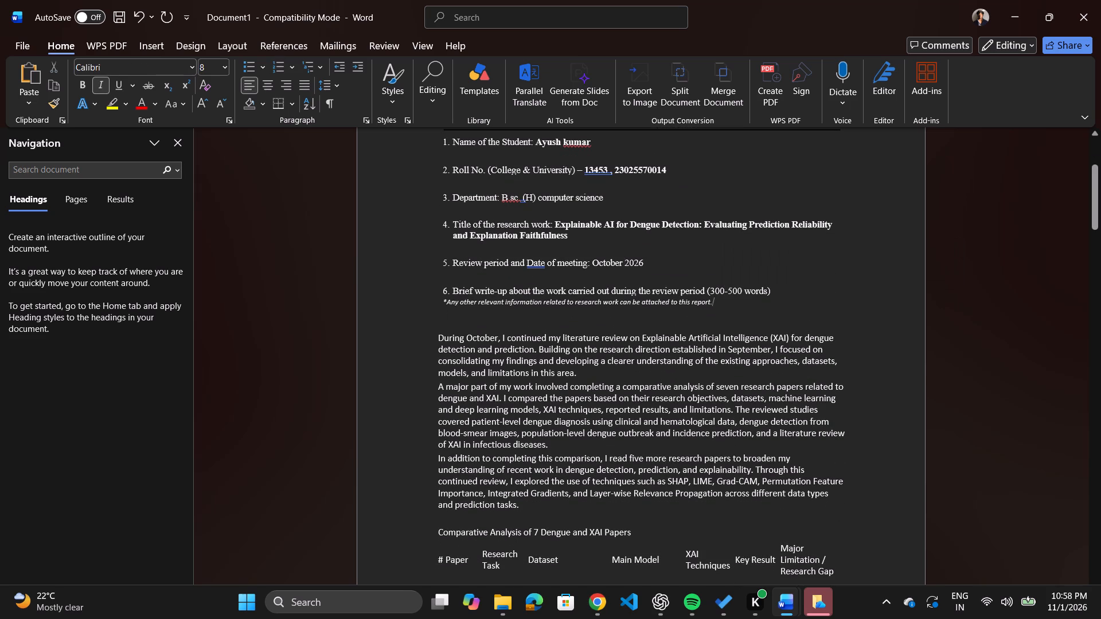
{"action": "left_click_drag", "start_coordinate": [439, 301], "coordinate": [682, 308]}
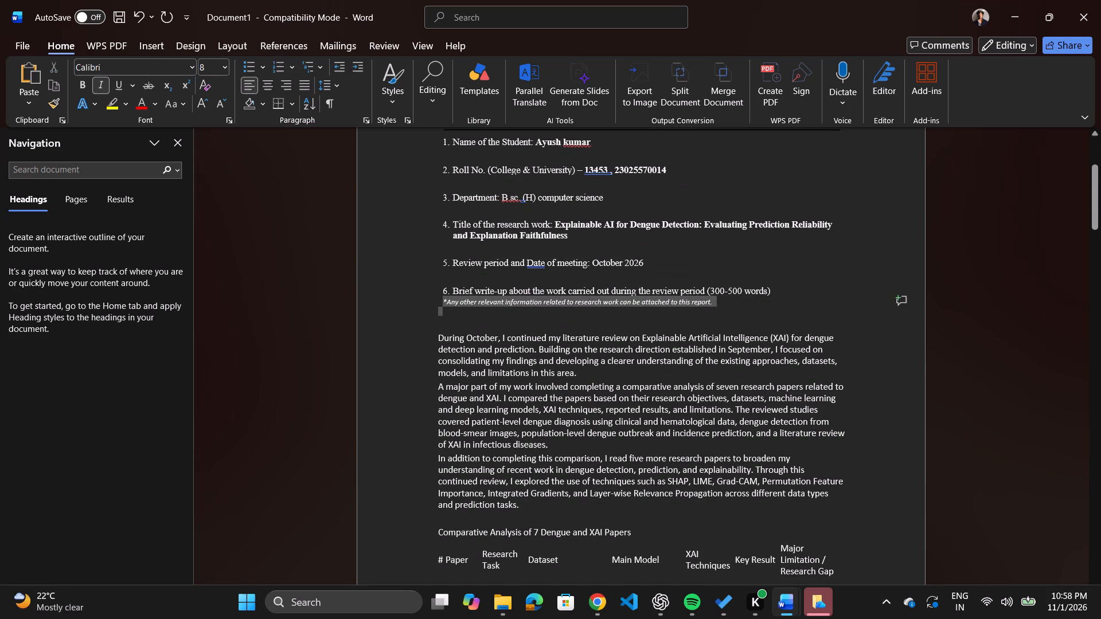
{"action": "left_click_drag", "start_coordinate": [682, 308], "coordinate": [690, 306]}
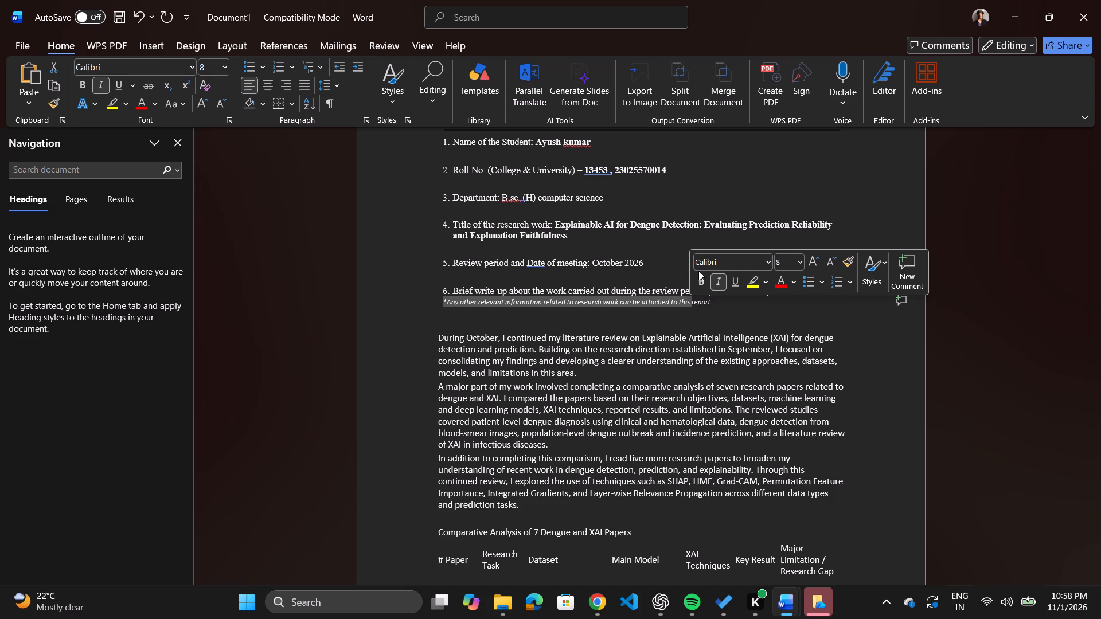
{"action": "key", "text": "BackSpace"}
{"action": "key", "text": "Right"}
{"action": "key", "text": "Right"}
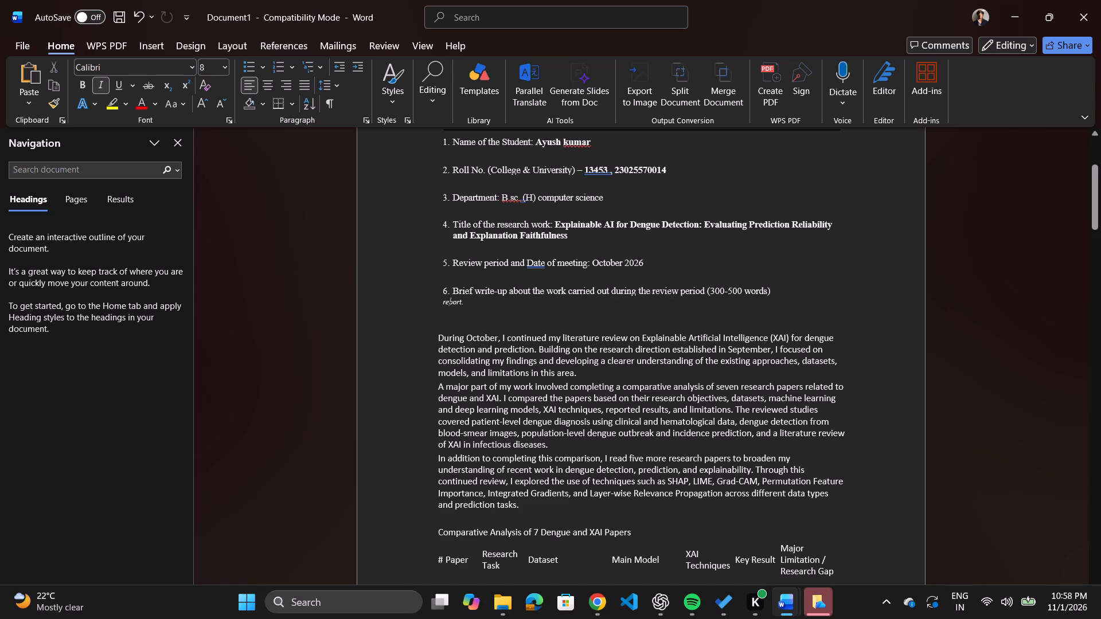
{"action": "key", "text": "Right"}
{"action": "key", "text": "Right"}
{"action": "key", "text": "Right"}
{"action": "key", "text": "BackSpace"}
{"action": "key", "text": "Right"}
{"action": "key", "text": "Right"}
{"action": "key", "text": "BackSpace"}
{"action": "key", "text": "BackSpace"}
{"action": "key", "text": "BackSpace"}
{"action": "key", "text": "BackSpace"}
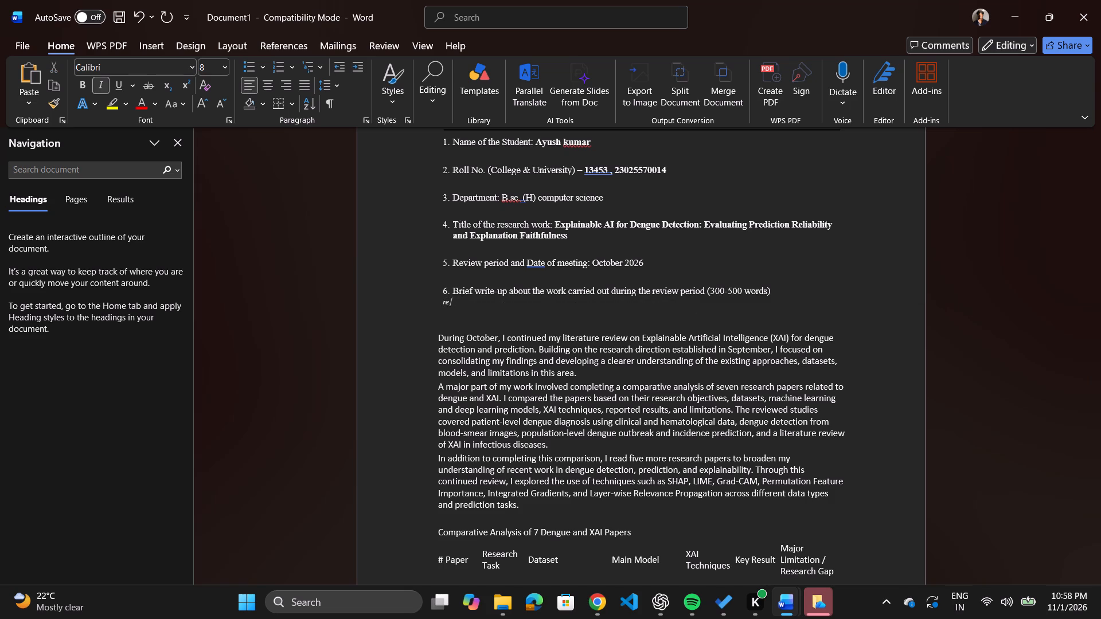
{"action": "key", "text": "BackSpace"}
{"action": "key", "text": "BackSpace"}
Add an empty line after "validation needed" in the Major Limitation / Research Gap cell of the comparison table's row 2.
{"action": "scroll", "coordinate": [611, 230], "scroll_direction": "down", "scroll_amount": 2}
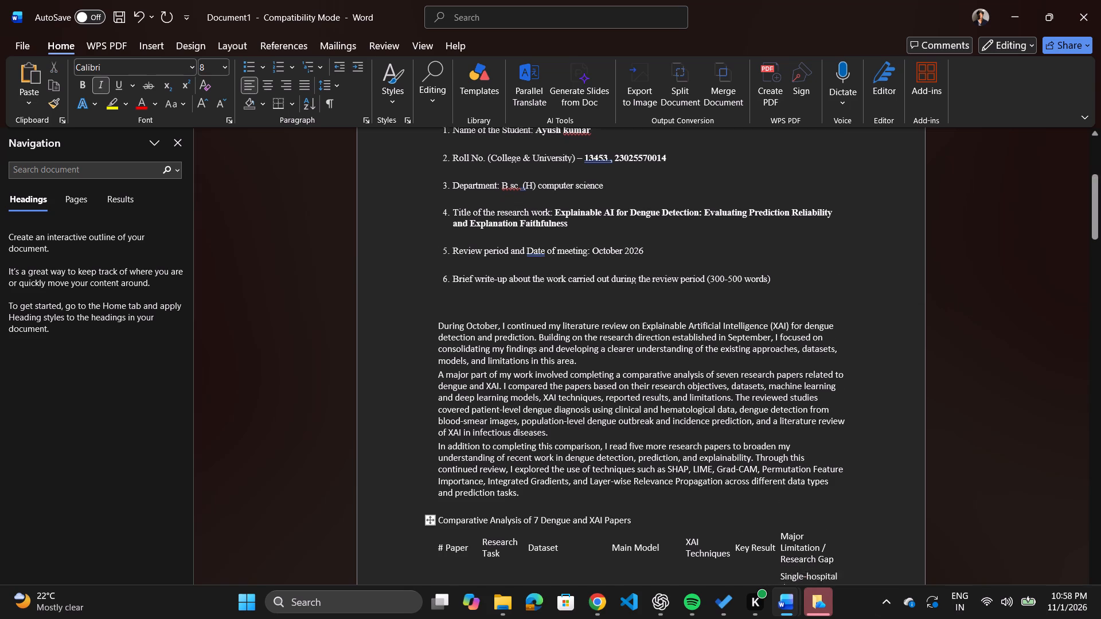
{"action": "scroll", "coordinate": [611, 233], "scroll_direction": "down", "scroll_amount": 5}
{"action": "scroll", "coordinate": [744, 324], "scroll_direction": "down", "scroll_amount": 5}
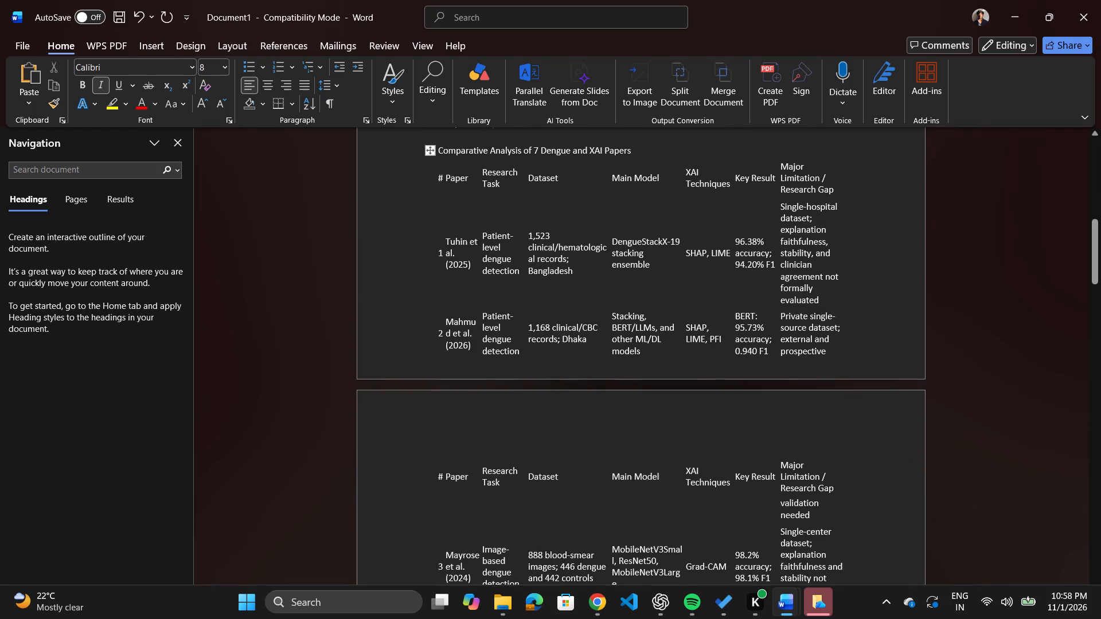
{"action": "scroll", "coordinate": [745, 326], "scroll_direction": "down", "scroll_amount": 4}
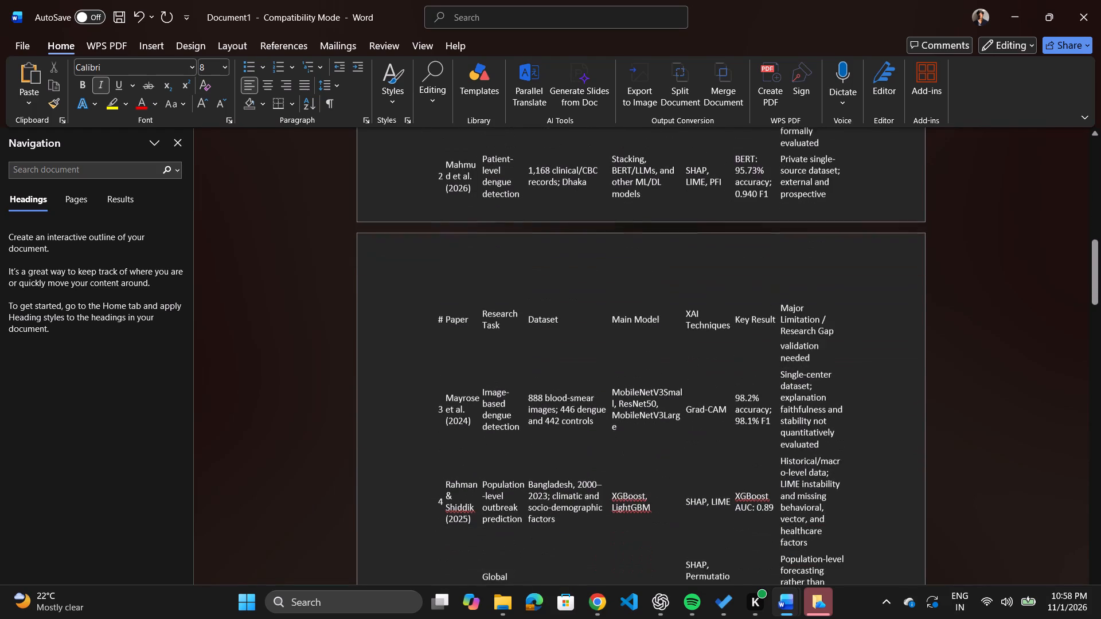
{"action": "scroll", "coordinate": [745, 326], "scroll_direction": "down", "scroll_amount": 3}
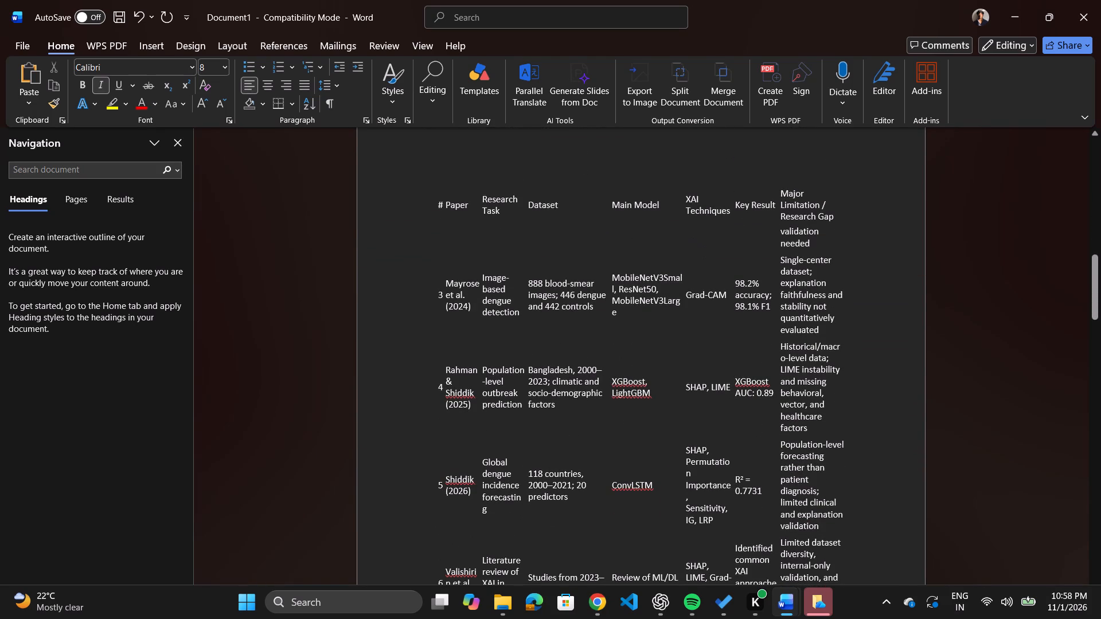
{"action": "left_click", "coordinate": [840, 253]}
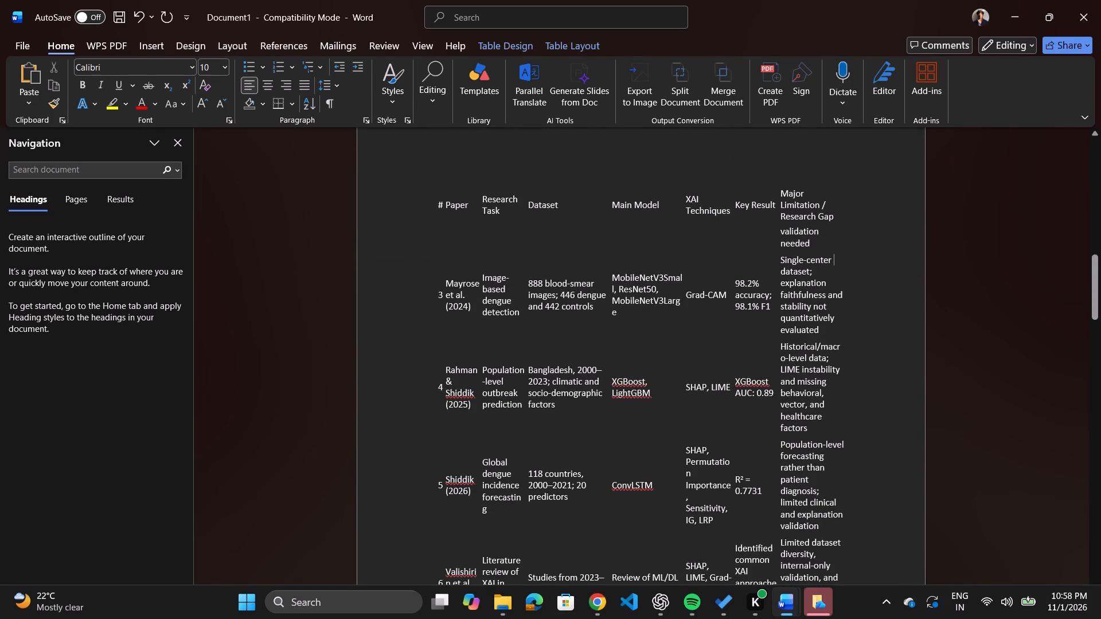
{"action": "left_click", "coordinate": [830, 242]}
{"action": "scroll", "coordinate": [837, 270], "scroll_direction": "down", "scroll_amount": 1}
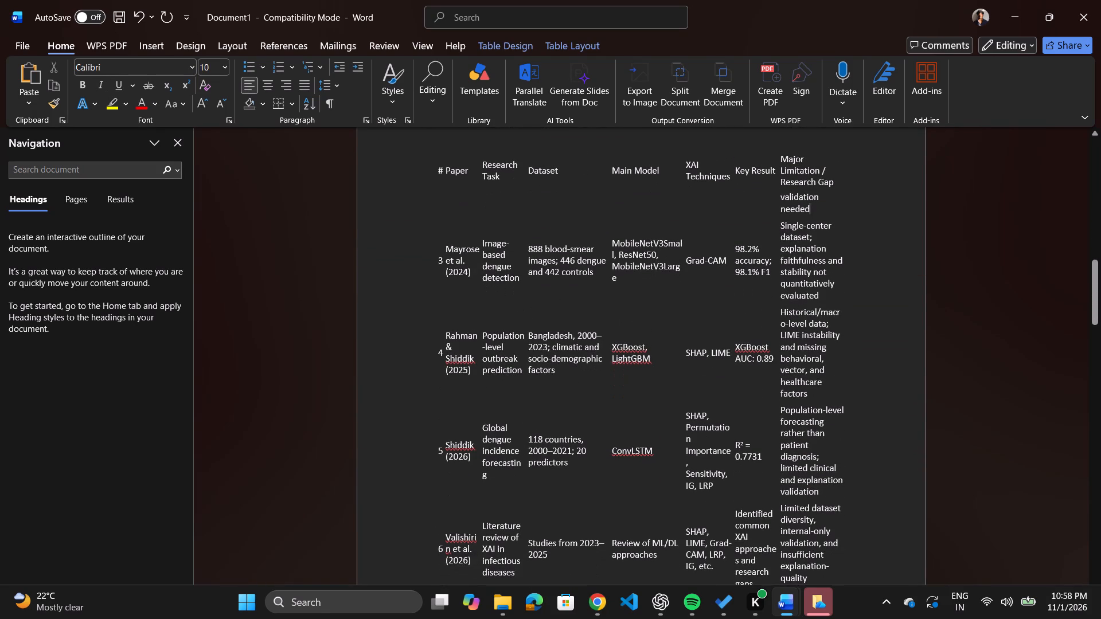
{"action": "key", "text": "Return"}
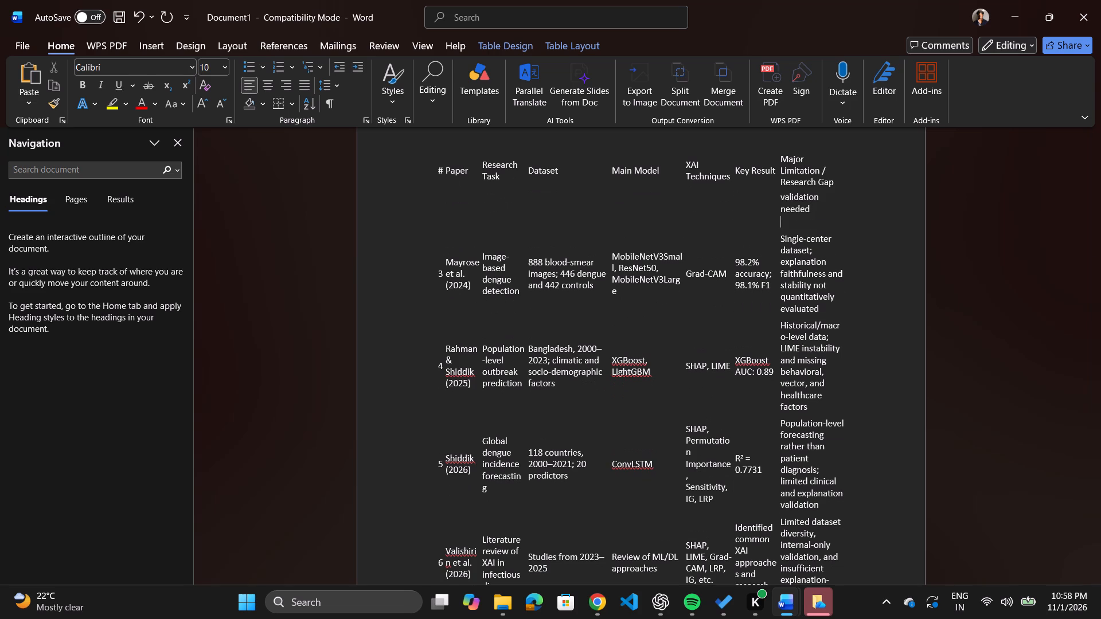
{"action": "scroll", "coordinate": [669, 347], "scroll_direction": "down", "scroll_amount": 5}
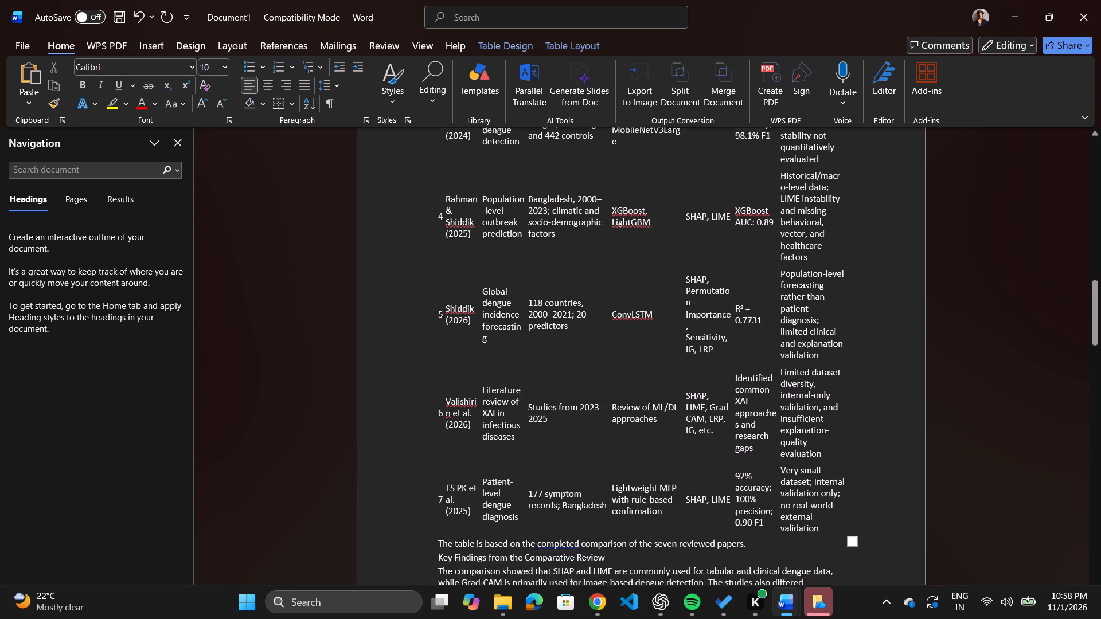
Review the rest of the report, from comparison table row 4 down to the advisory committee section on the last page.
{"action": "scroll", "coordinate": [668, 347], "scroll_direction": "down", "scroll_amount": 1}
{"action": "scroll", "coordinate": [885, 311], "scroll_direction": "down", "scroll_amount": 3}
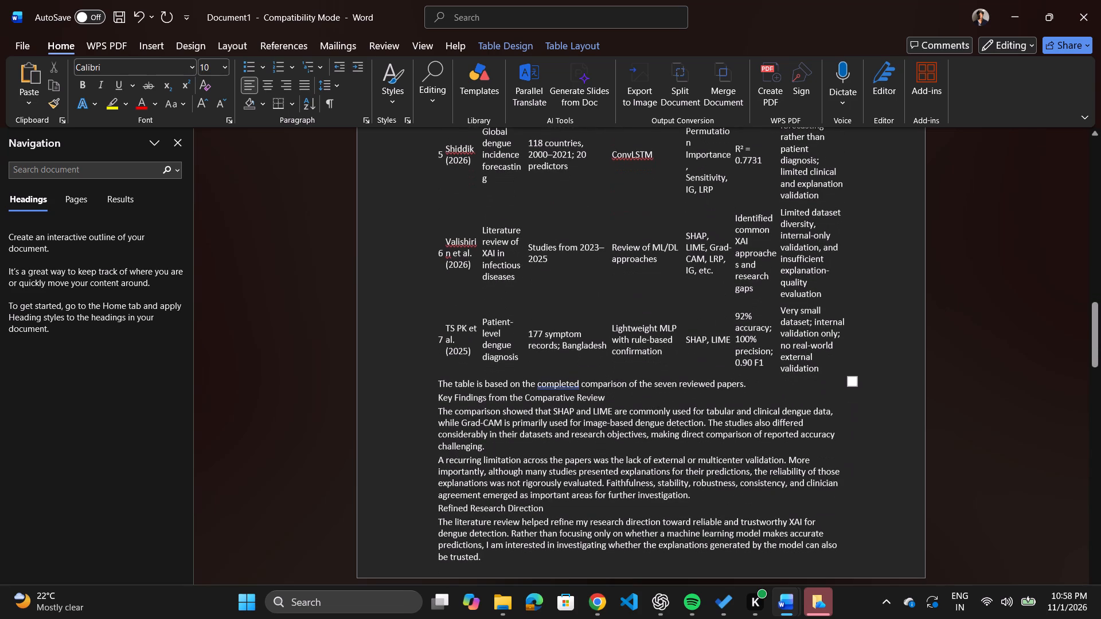
{"action": "scroll", "coordinate": [667, 381], "scroll_direction": "down", "scroll_amount": 2}
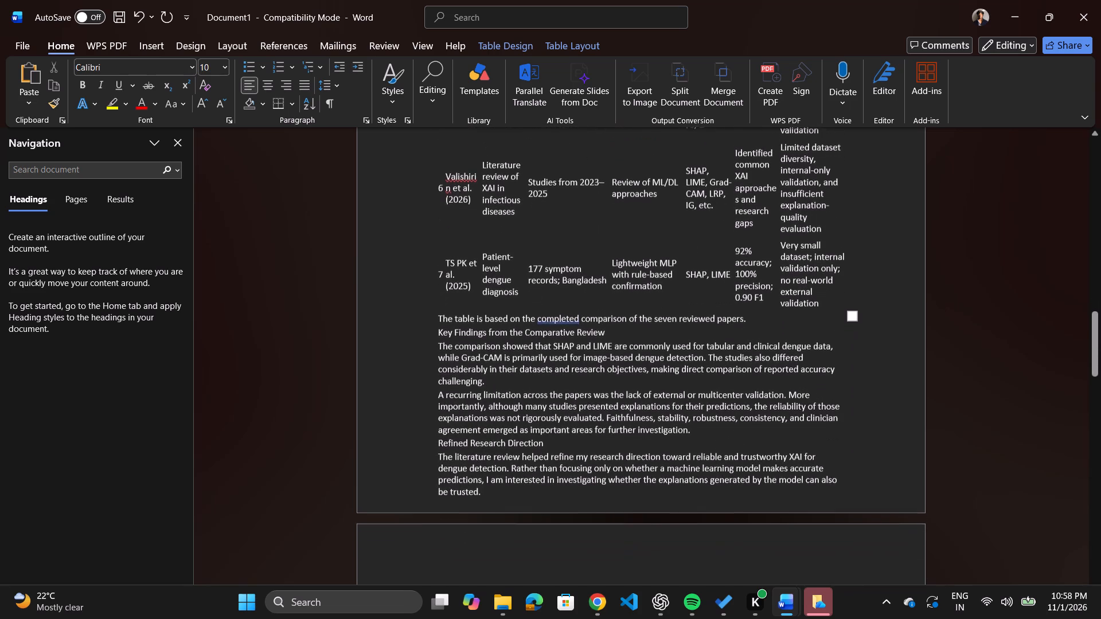
{"action": "scroll", "coordinate": [667, 381], "scroll_direction": "down", "scroll_amount": 4}
{"action": "scroll", "coordinate": [545, 383], "scroll_direction": "down", "scroll_amount": 5}
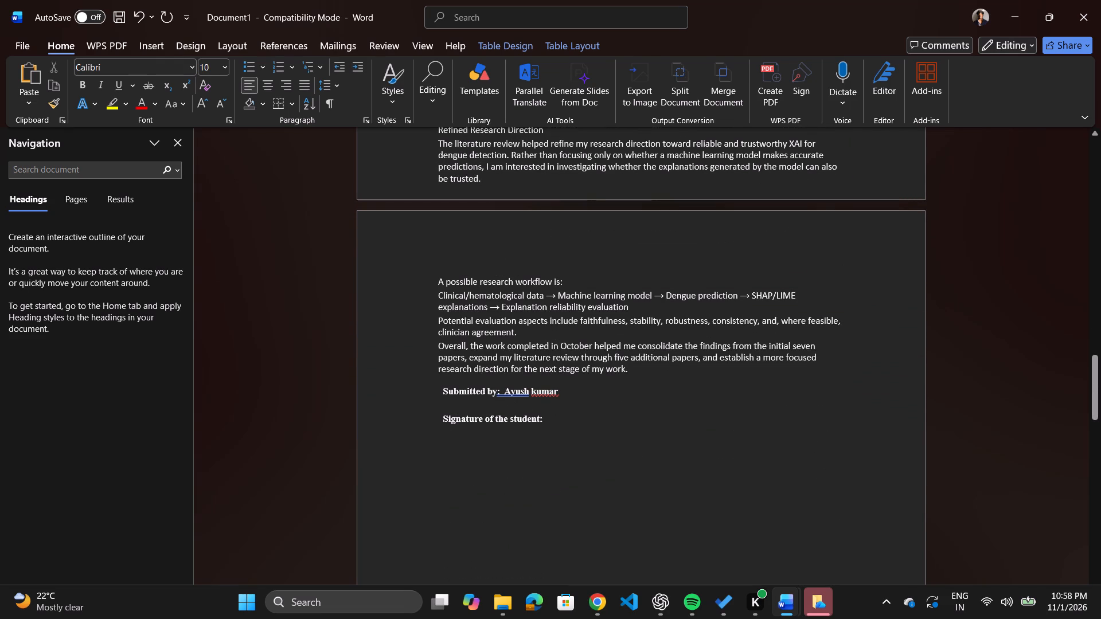
{"action": "scroll", "coordinate": [491, 265], "scroll_direction": "down", "scroll_amount": 20}
{"action": "scroll", "coordinate": [491, 265], "scroll_direction": "down", "scroll_amount": 6}
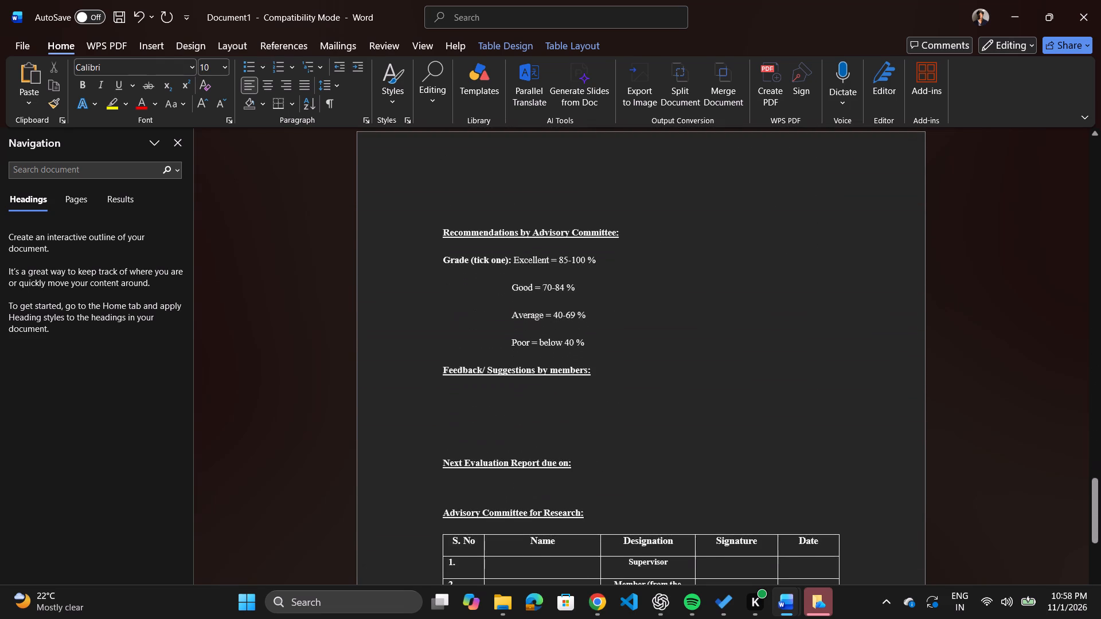
{"action": "scroll", "coordinate": [602, 314], "scroll_direction": "down", "scroll_amount": 8}
{"action": "scroll", "coordinate": [600, 303], "scroll_direction": "up", "scroll_amount": 13}
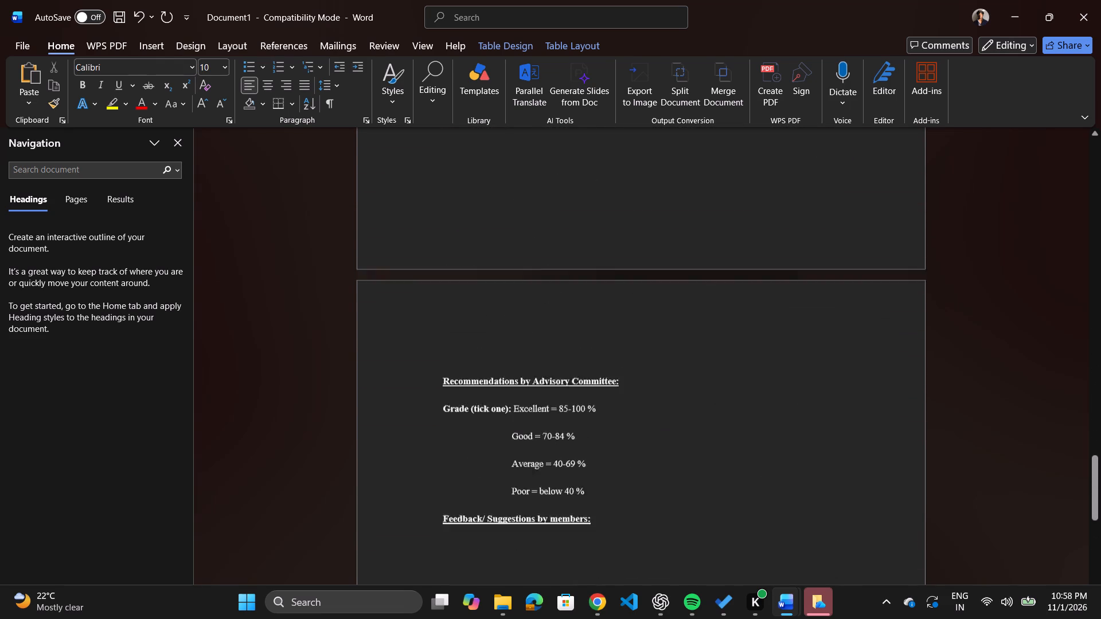
{"action": "scroll", "coordinate": [605, 311], "scroll_direction": "up", "scroll_amount": 4}
{"action": "left_click", "coordinate": [443, 387]}
{"action": "scroll", "coordinate": [516, 418], "scroll_direction": "down", "scroll_amount": 4}
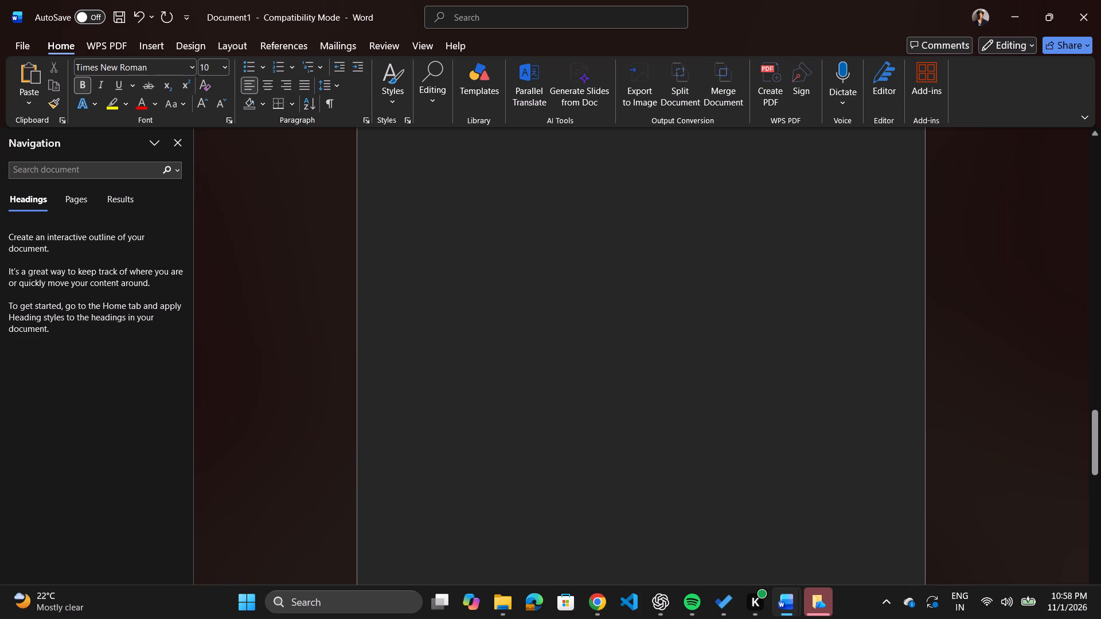
{"action": "left_click", "coordinate": [532, 383]}
{"action": "scroll", "coordinate": [533, 390], "scroll_direction": "down", "scroll_amount": 3}
{"action": "scroll", "coordinate": [533, 389], "scroll_direction": "up", "scroll_amount": 5}
{"action": "scroll", "coordinate": [533, 387], "scroll_direction": "down", "scroll_amount": 2}
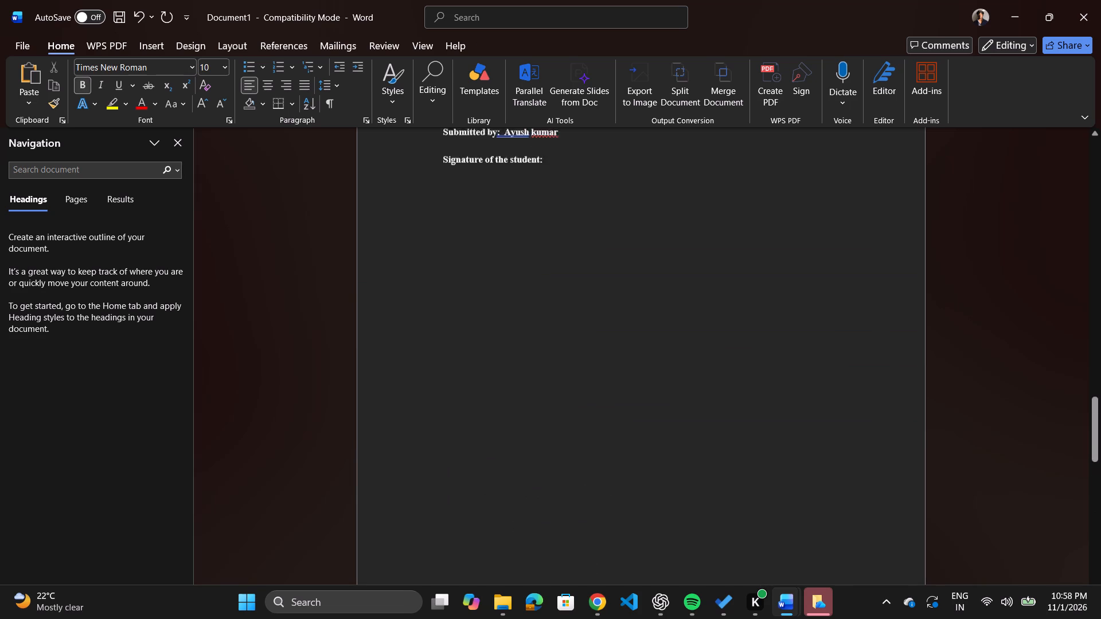
{"action": "scroll", "coordinate": [533, 387], "scroll_direction": "down", "scroll_amount": 13}
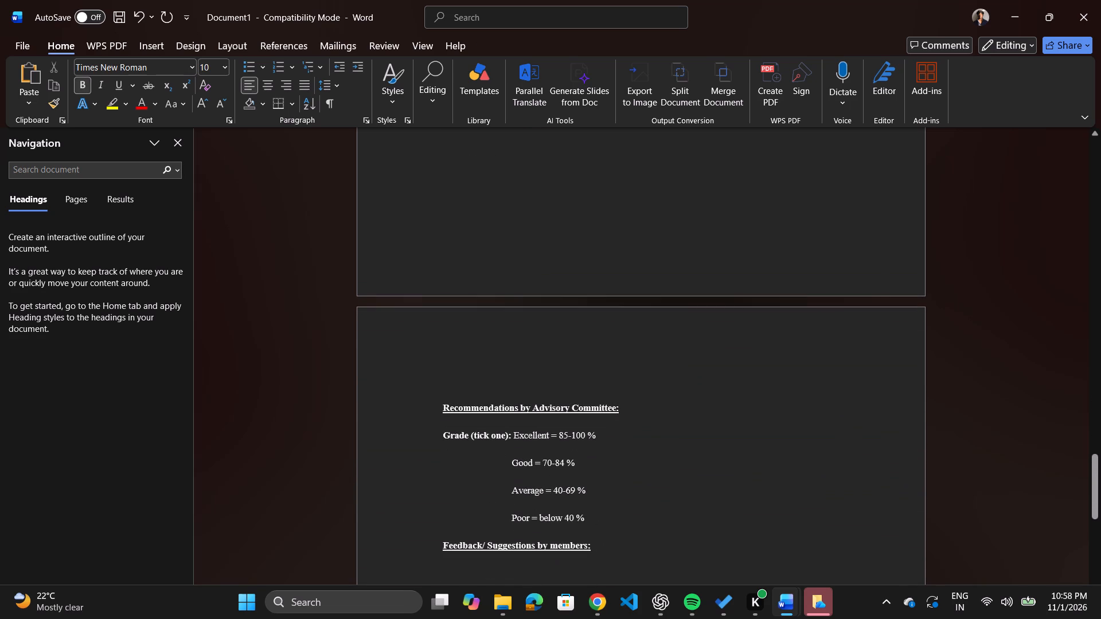
Copy the block from "Recommendations by Advisory Committee" through the committee table and paste it below "Signature of the student", with blank lines between.
{"action": "left_click_drag", "start_coordinate": [444, 406], "coordinate": [538, 570]}
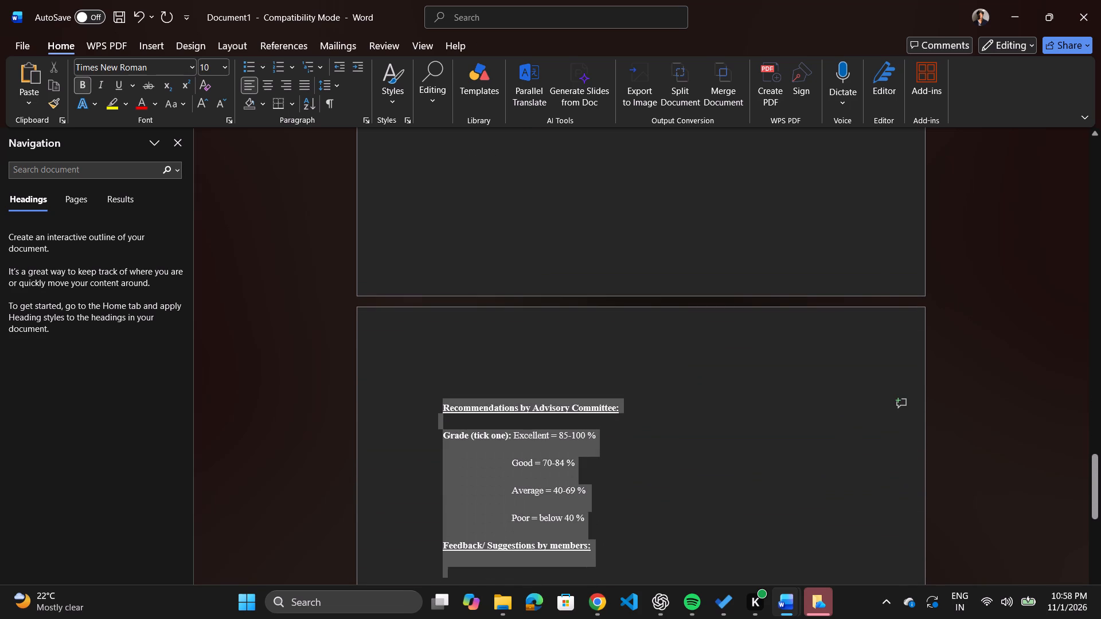
{"action": "left_click_drag", "start_coordinate": [538, 570], "coordinate": [633, 618]}
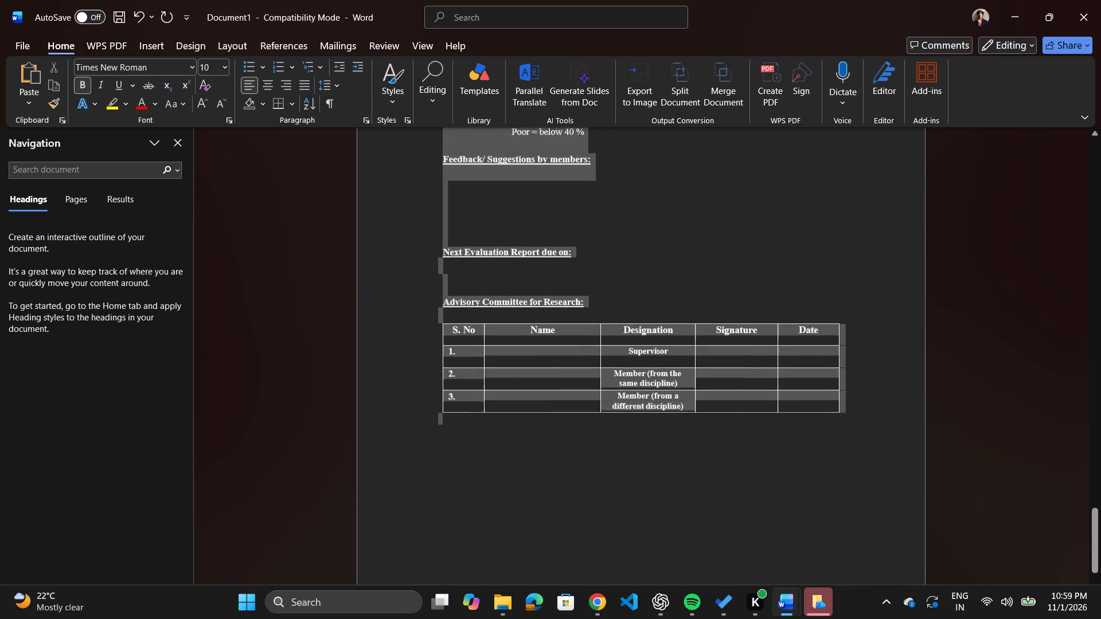
{"action": "left_click_drag", "start_coordinate": [633, 618], "coordinate": [854, 447]}
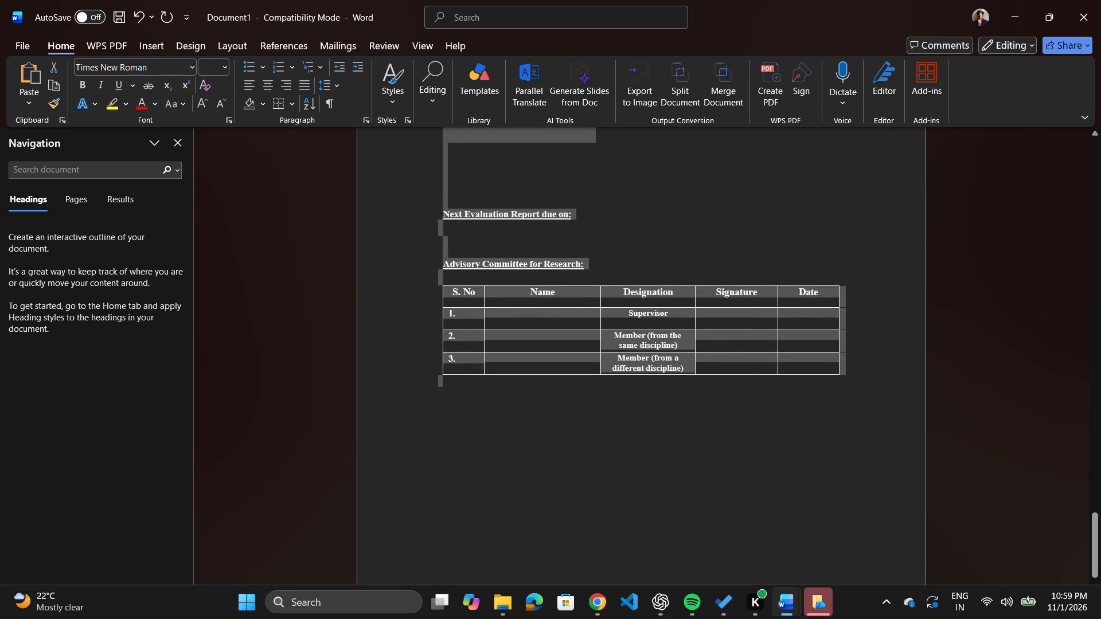
{"action": "key", "text": "ctrl+c"}
{"action": "scroll", "coordinate": [883, 418], "scroll_direction": "up", "scroll_amount": 16}
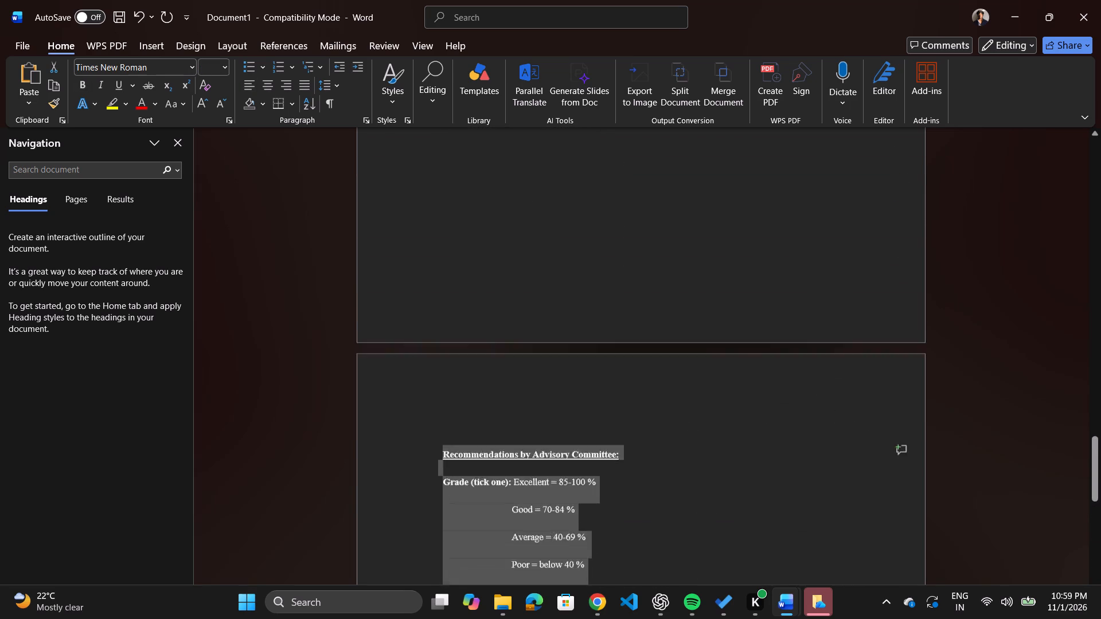
{"action": "scroll", "coordinate": [728, 413], "scroll_direction": "up", "scroll_amount": 6}
{"action": "scroll", "coordinate": [498, 260], "scroll_direction": "up", "scroll_amount": 8}
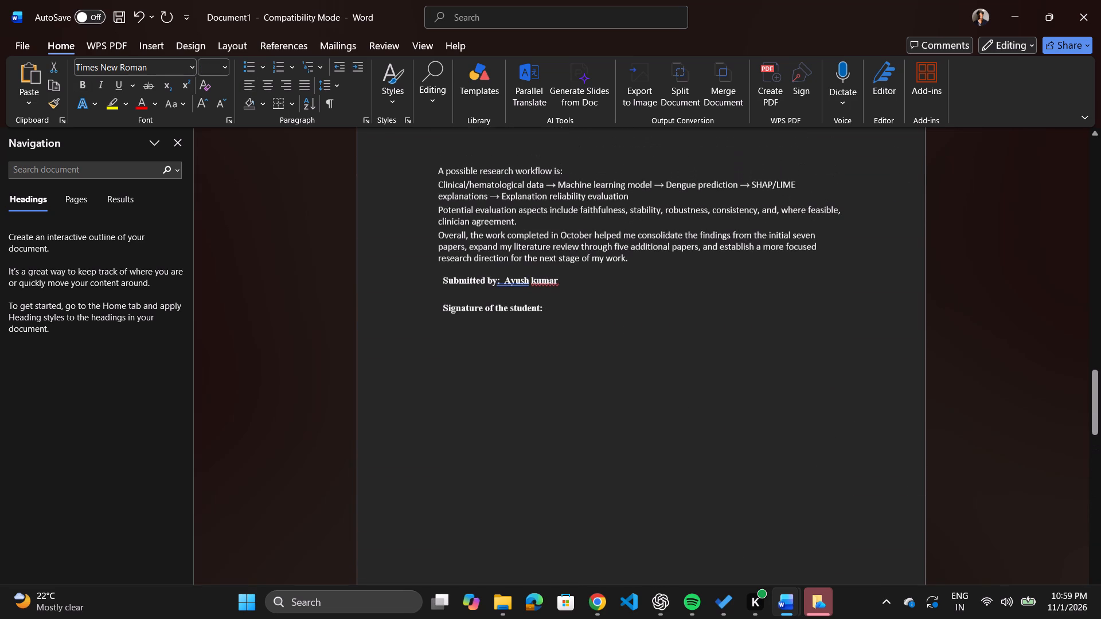
{"action": "left_click", "coordinate": [566, 307]}
{"action": "left_click", "coordinate": [573, 310]}
{"action": "key", "text": "Return"}
{"action": "key", "text": "Return"}
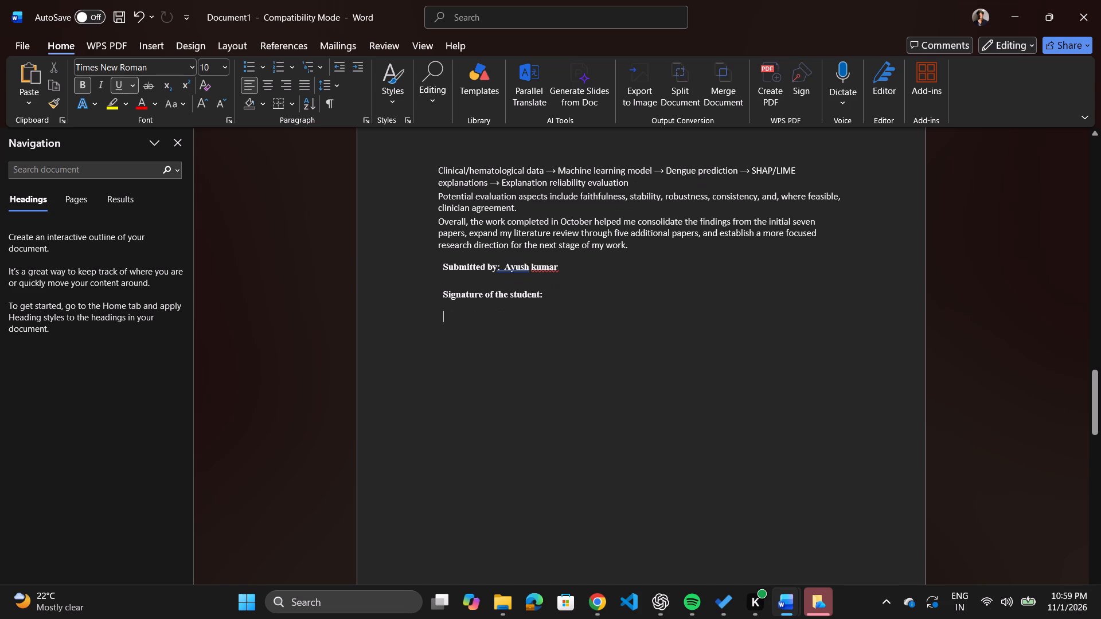
{"action": "key", "text": "Return"}
{"action": "key", "text": "ctrl+v"}
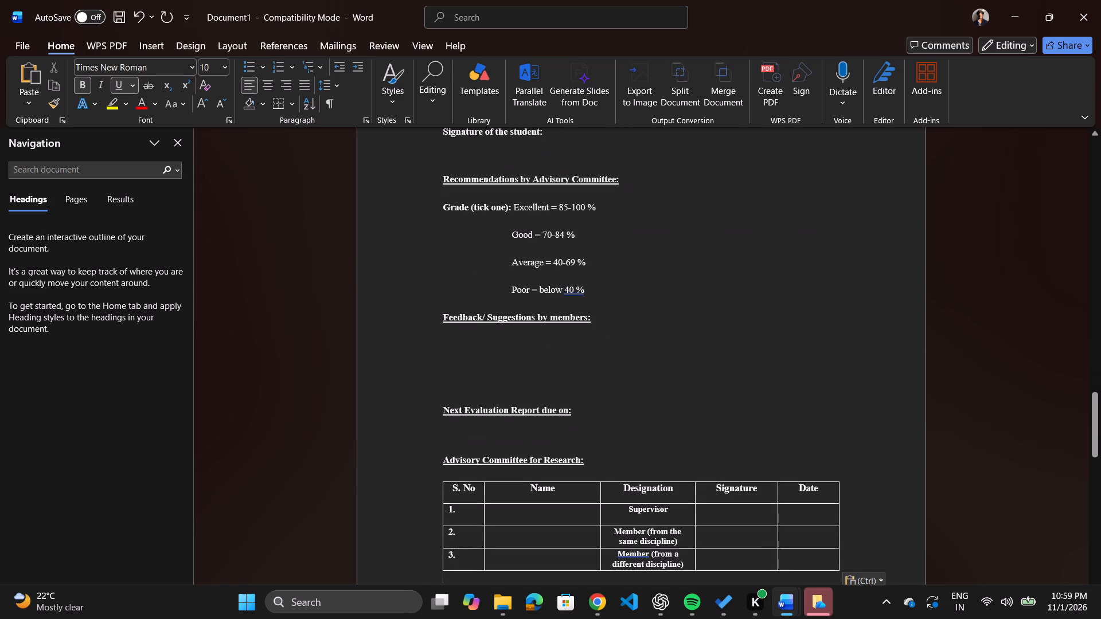
Delete the original advisory committee recommendations block and its table from the last page.
{"action": "scroll", "coordinate": [692, 438], "scroll_direction": "down", "scroll_amount": 14}
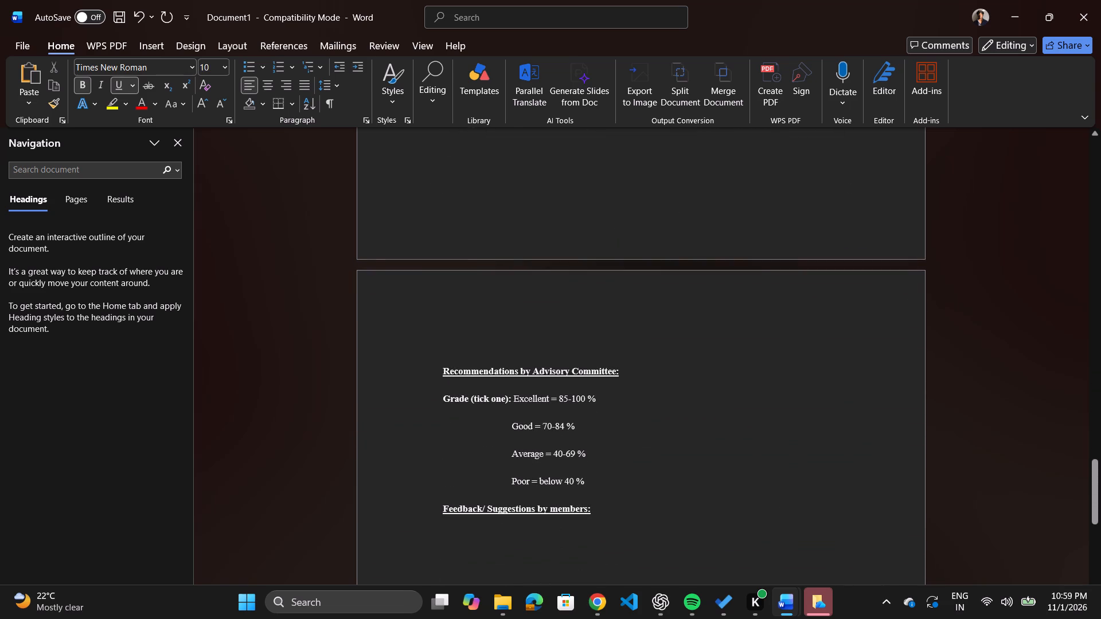
{"action": "left_click_drag", "start_coordinate": [444, 380], "coordinate": [456, 397]}
{"action": "left_click", "coordinate": [456, 397]}
{"action": "left_click_drag", "start_coordinate": [434, 363], "coordinate": [663, 618]}
{"action": "key", "text": "BackSpace"}
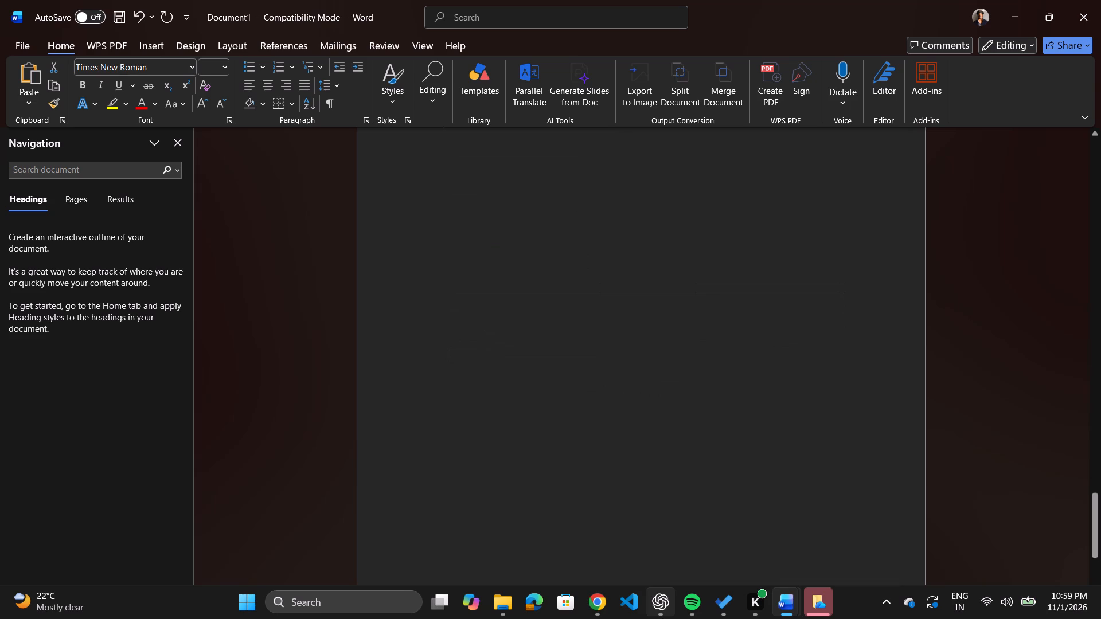
Remove leftover empty lines on the page after the pasted advisory committee table.
{"action": "scroll", "coordinate": [827, 616], "scroll_direction": "up", "scroll_amount": 4}
{"action": "scroll", "coordinate": [705, 310], "scroll_direction": "up", "scroll_amount": 6}
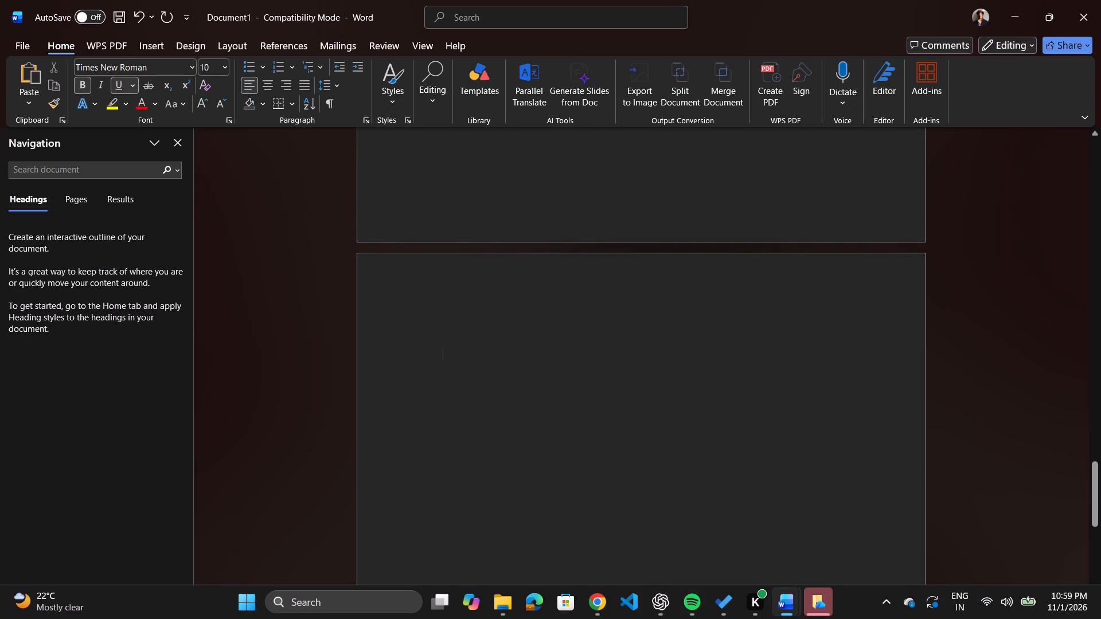
{"action": "key", "text": "Delete"}
{"action": "key", "text": "Delete"}
{"action": "key", "text": "Delete"}
{"action": "key", "text": "ctrl+Delete"}
{"action": "key", "text": "ctrl+Delete"}
{"action": "key", "text": "ctrl+Delete"}
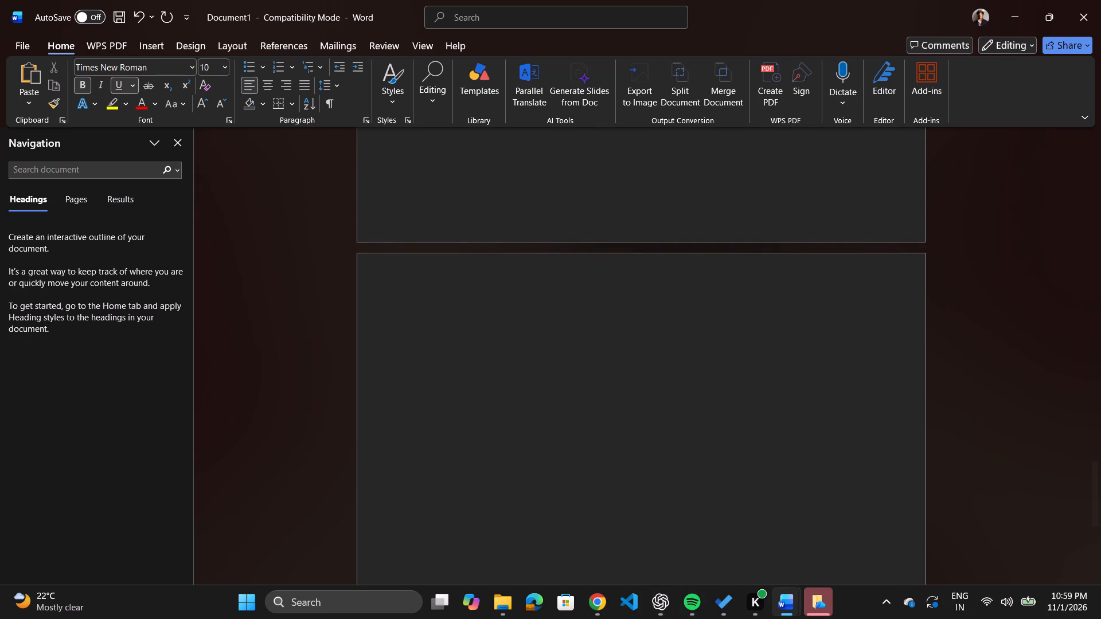
{"action": "key", "text": "BackSpace"}
{"action": "key", "text": "BackSpace"}
{"action": "key", "text": "BackSpace"}
{"action": "key", "text": "BackSpace"}
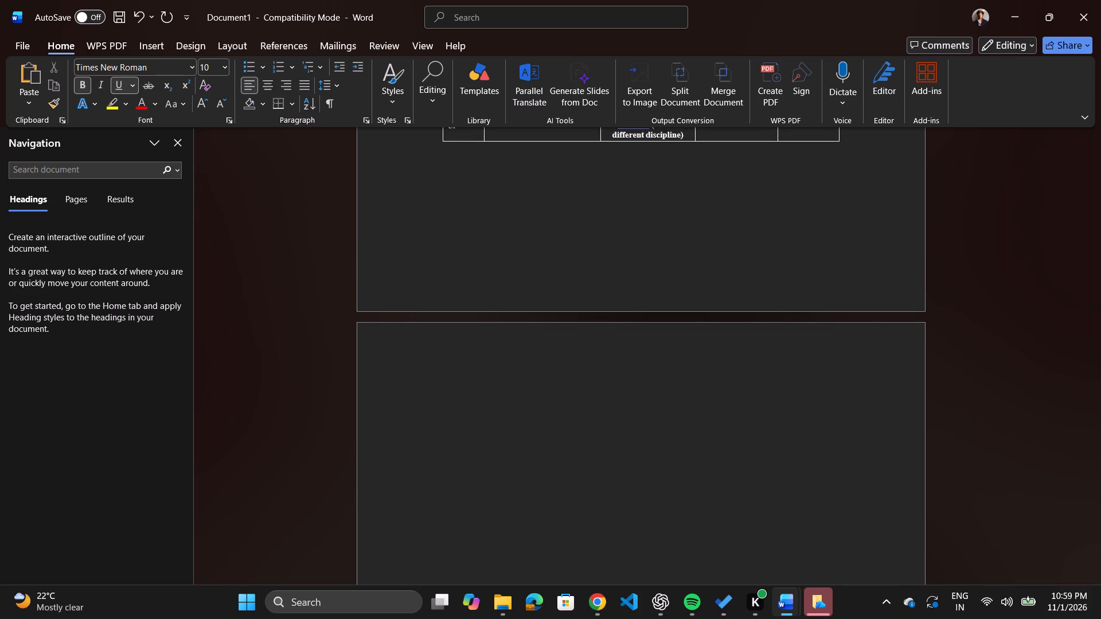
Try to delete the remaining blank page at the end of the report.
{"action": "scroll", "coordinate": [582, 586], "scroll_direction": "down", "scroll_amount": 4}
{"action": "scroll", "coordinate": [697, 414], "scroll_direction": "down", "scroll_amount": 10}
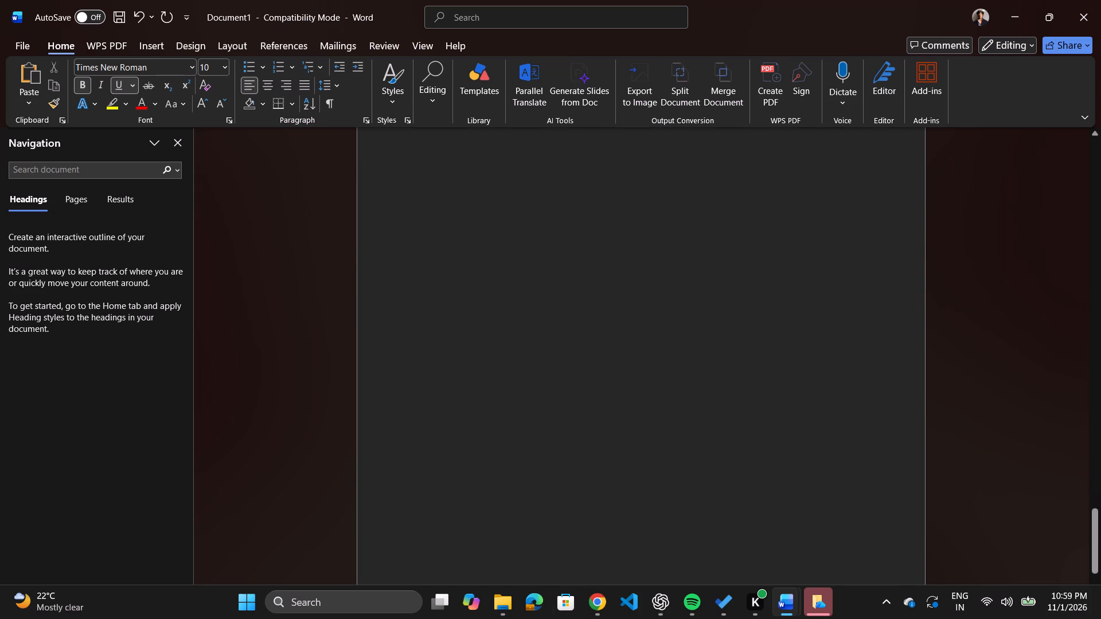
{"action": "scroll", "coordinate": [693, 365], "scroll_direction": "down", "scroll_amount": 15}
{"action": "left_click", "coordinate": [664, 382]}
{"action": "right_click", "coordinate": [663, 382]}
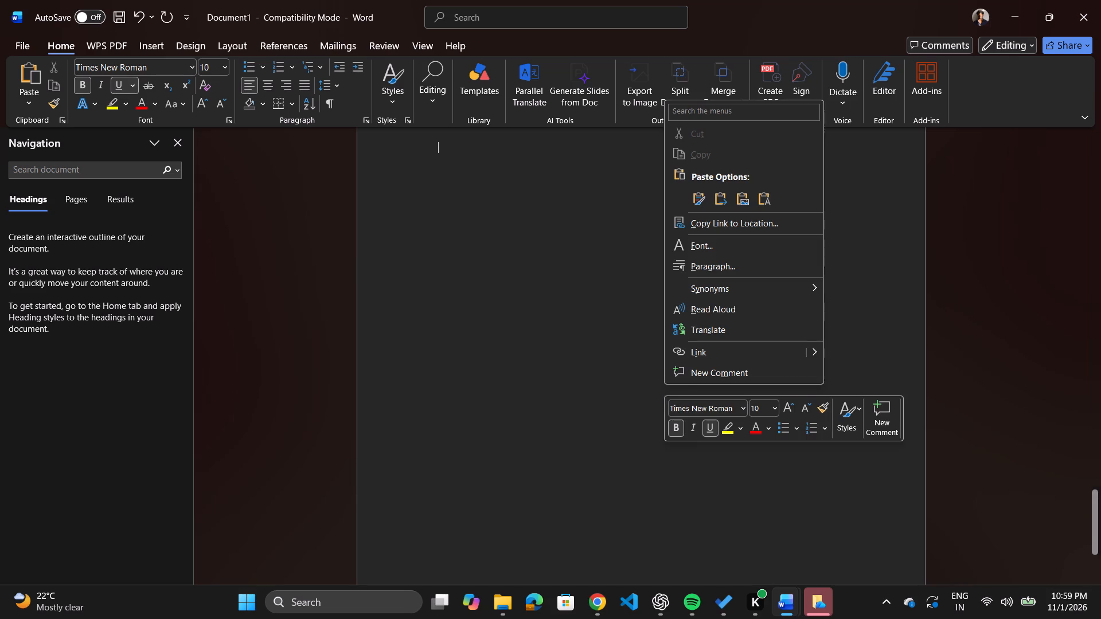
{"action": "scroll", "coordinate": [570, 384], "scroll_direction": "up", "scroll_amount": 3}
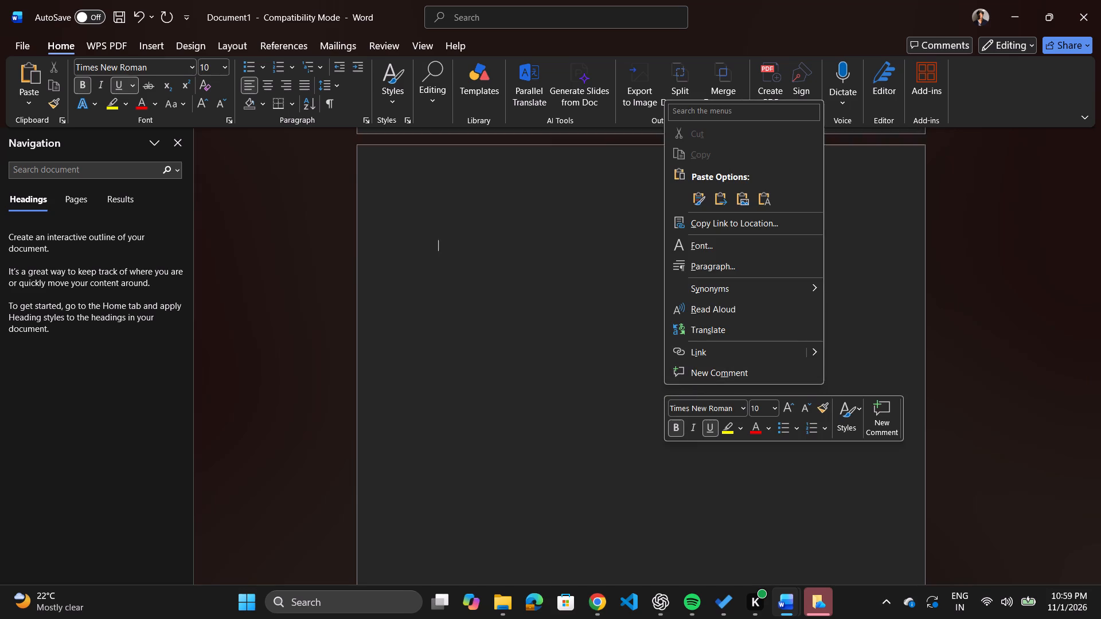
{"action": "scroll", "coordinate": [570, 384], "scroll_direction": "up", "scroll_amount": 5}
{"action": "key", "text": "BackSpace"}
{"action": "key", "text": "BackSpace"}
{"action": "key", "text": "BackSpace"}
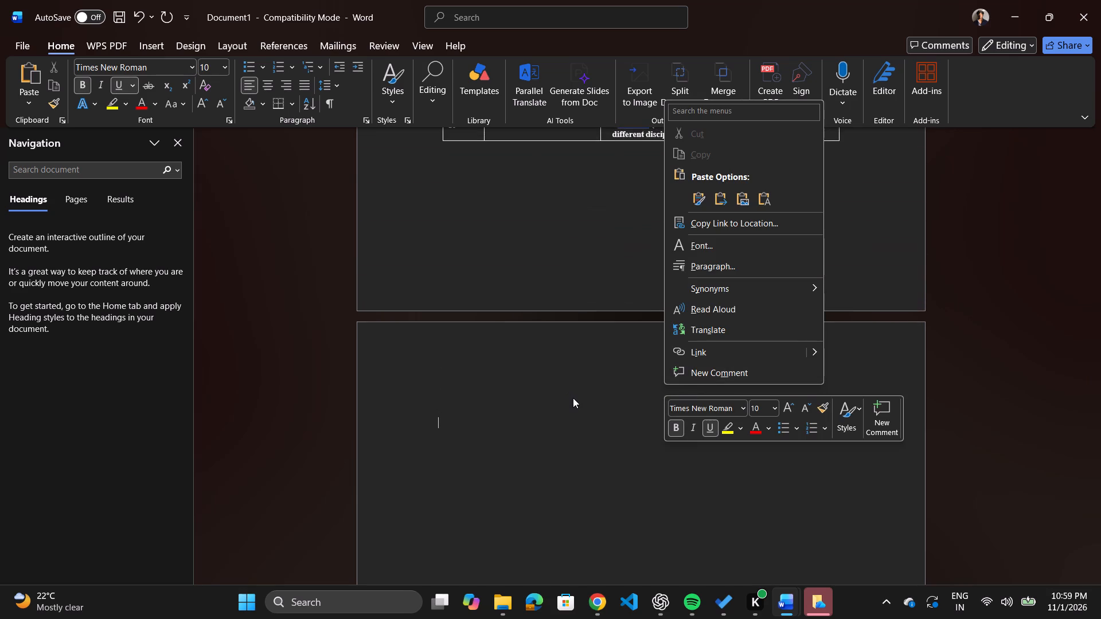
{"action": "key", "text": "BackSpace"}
Insert three blank lines between "Signature of the student" and "Recommendations by Advisory Committee".
{"action": "scroll", "coordinate": [534, 544], "scroll_direction": "up", "scroll_amount": 13}
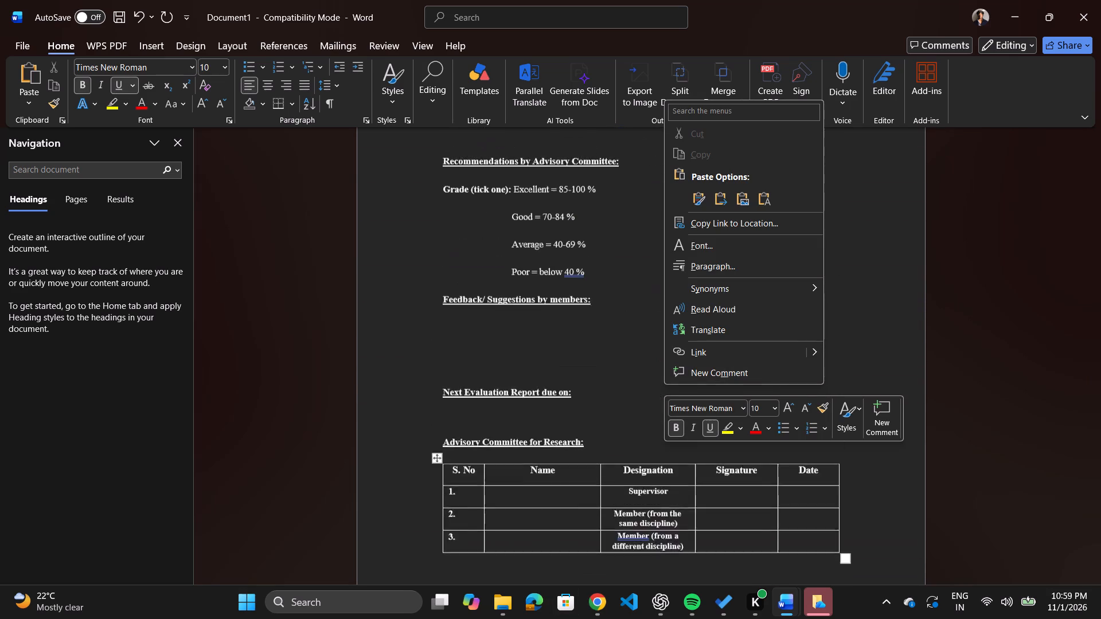
{"action": "scroll", "coordinate": [792, 512], "scroll_direction": "up", "scroll_amount": 4}
{"action": "scroll", "coordinate": [1022, 508], "scroll_direction": "up", "scroll_amount": 4}
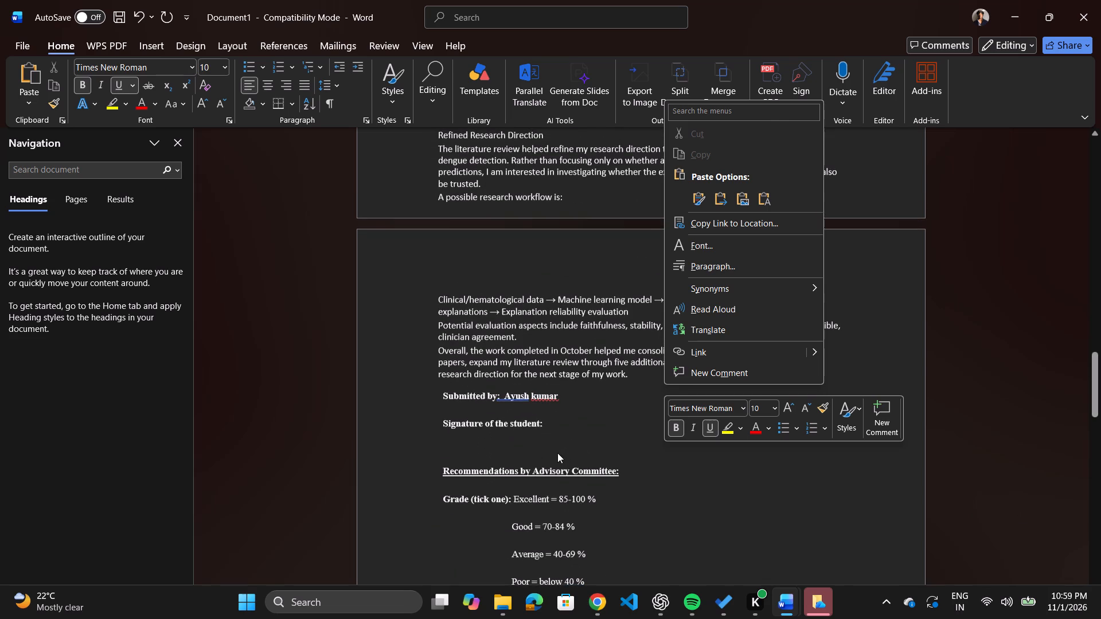
{"action": "left_click", "coordinate": [556, 452]}
{"action": "left_click", "coordinate": [556, 452]}
{"action": "key", "text": "Return"}
{"action": "key", "text": "Return"}
{"action": "key", "text": "Return"}
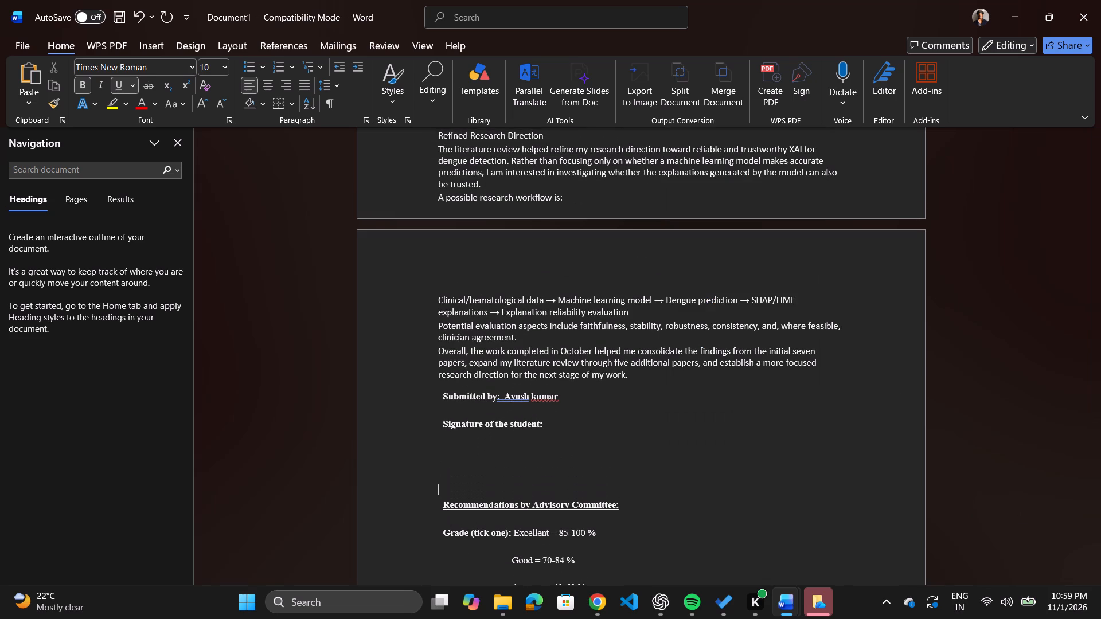
Examine the whole report again, from the header details and write-up through the comparison table to the signature section.
{"action": "scroll", "coordinate": [638, 450], "scroll_direction": "up", "scroll_amount": 4}
{"action": "scroll", "coordinate": [560, 489], "scroll_direction": "up", "scroll_amount": 18}
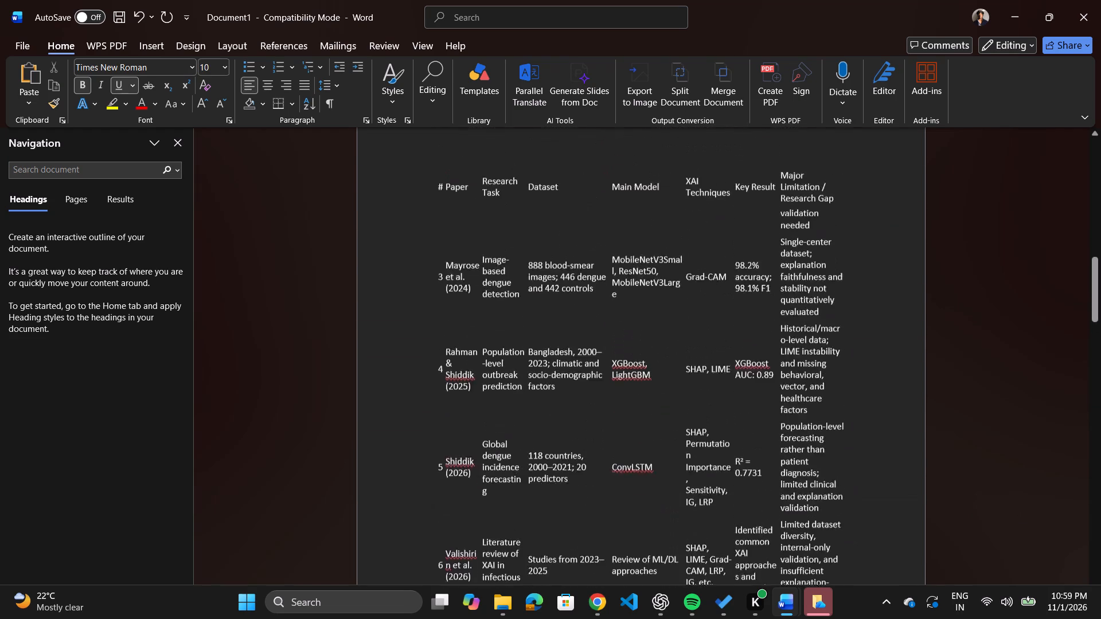
{"action": "scroll", "coordinate": [696, 397], "scroll_direction": "up", "scroll_amount": 20}
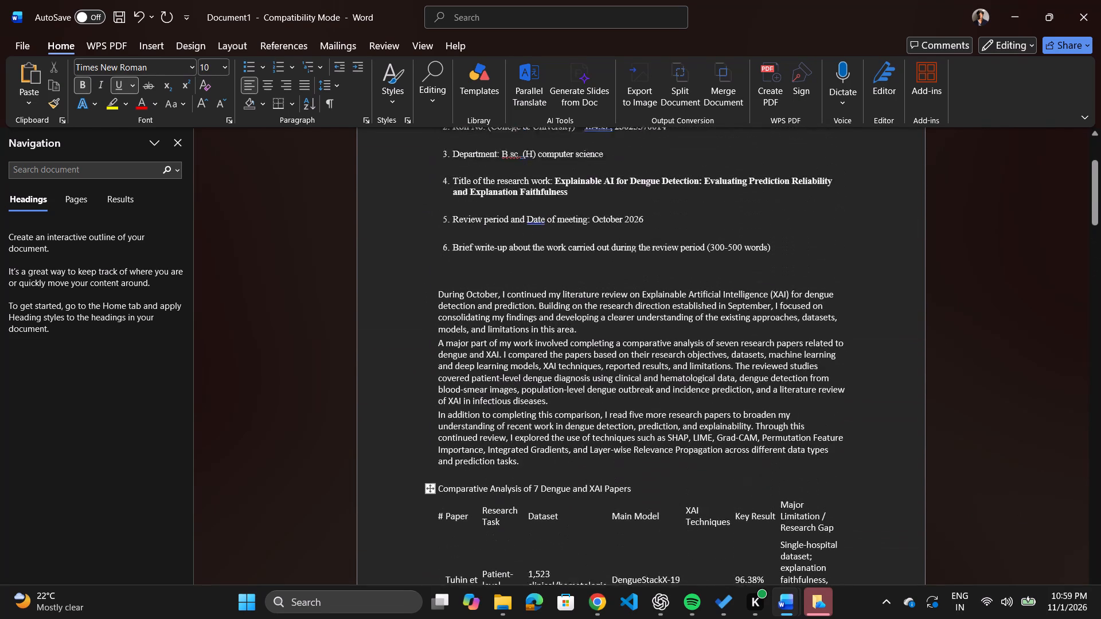
{"action": "scroll", "coordinate": [684, 399], "scroll_direction": "up", "scroll_amount": 7}
{"action": "scroll", "coordinate": [684, 398], "scroll_direction": "down", "scroll_amount": 11}
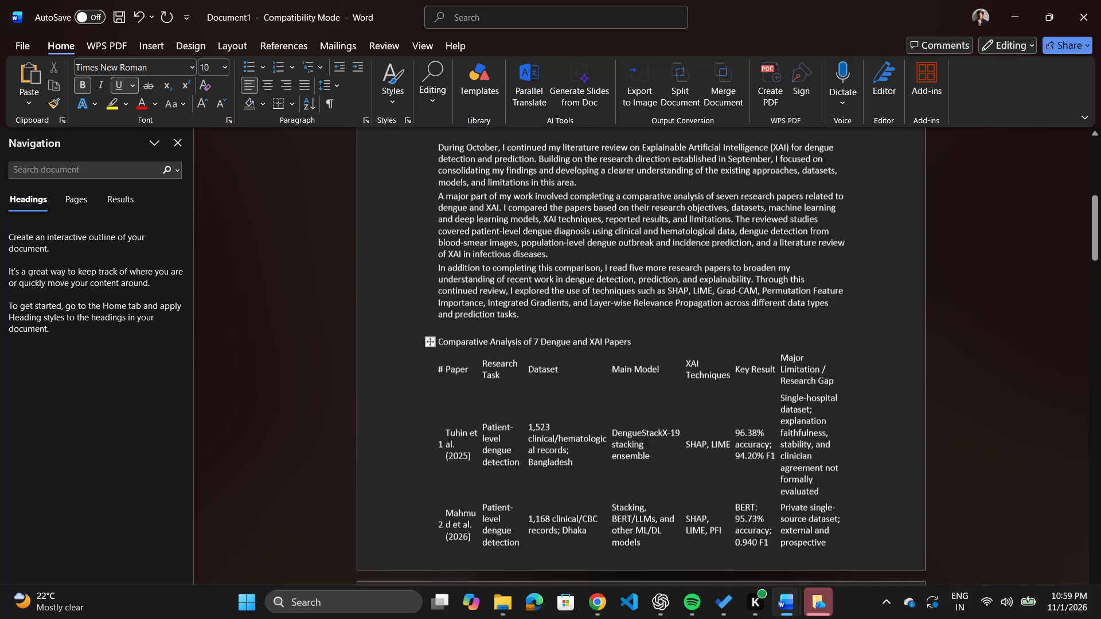
{"action": "scroll", "coordinate": [684, 397], "scroll_direction": "down", "scroll_amount": 20}
{"action": "scroll", "coordinate": [684, 397], "scroll_direction": "down", "scroll_amount": 16}
{"action": "scroll", "coordinate": [684, 405], "scroll_direction": "down", "scroll_amount": 7}
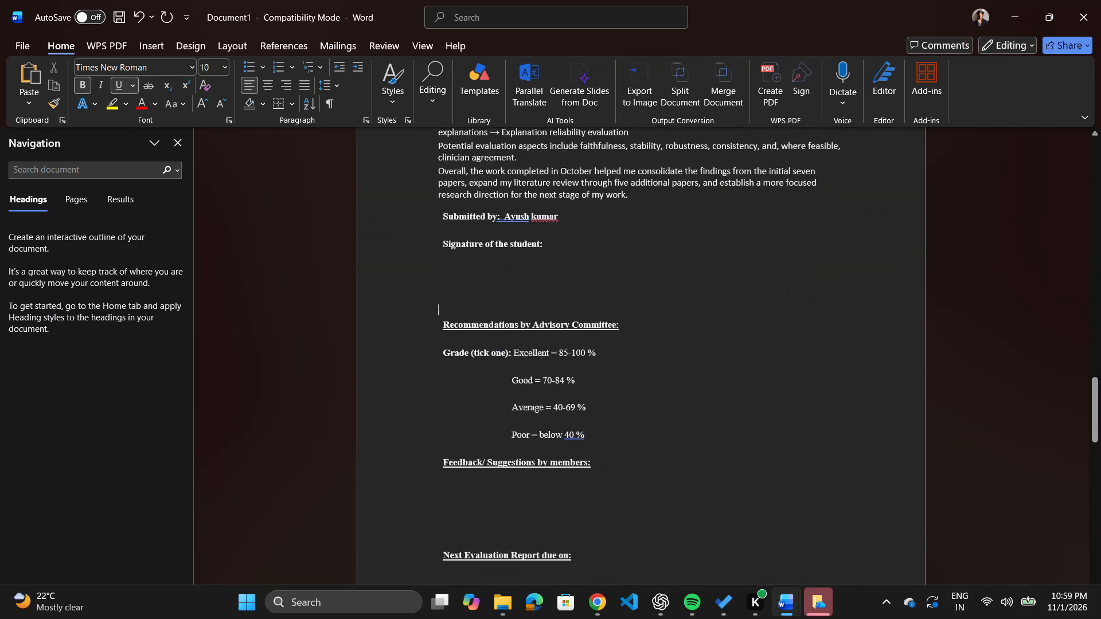
Delete the blank last page that follows the advisory committee table.
{"action": "scroll", "coordinate": [686, 402], "scroll_direction": "down", "scroll_amount": 14}
{"action": "left_click", "coordinate": [694, 413]}
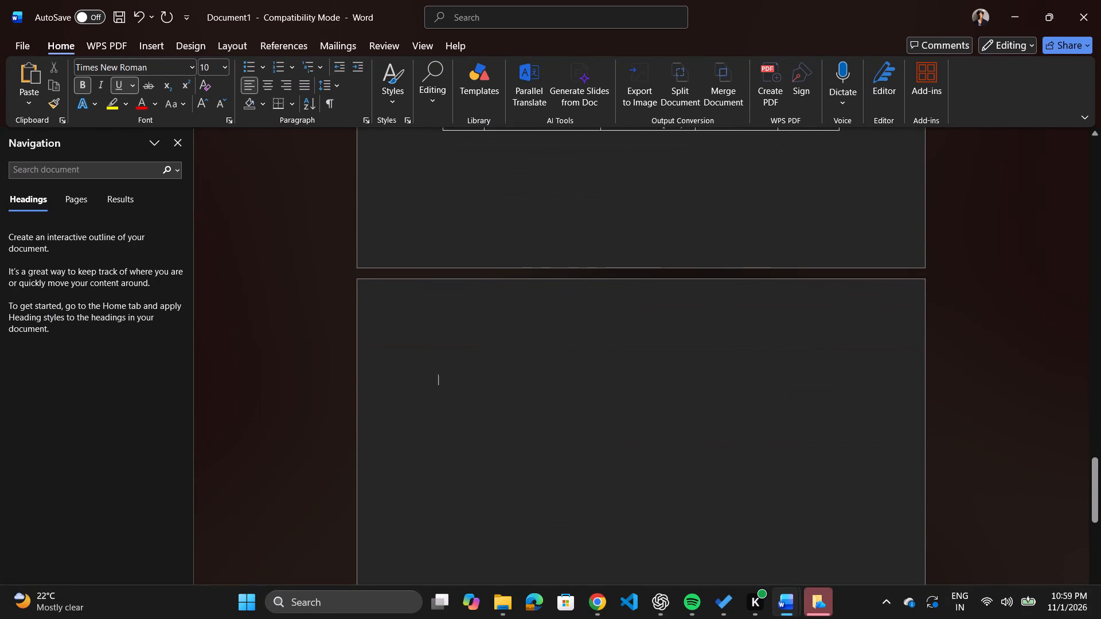
{"action": "key", "text": "ctrl+BackSpace"}
{"action": "key", "text": "ctrl+BackSpace"}
{"action": "scroll", "coordinate": [849, 211], "scroll_direction": "down", "scroll_amount": 7}
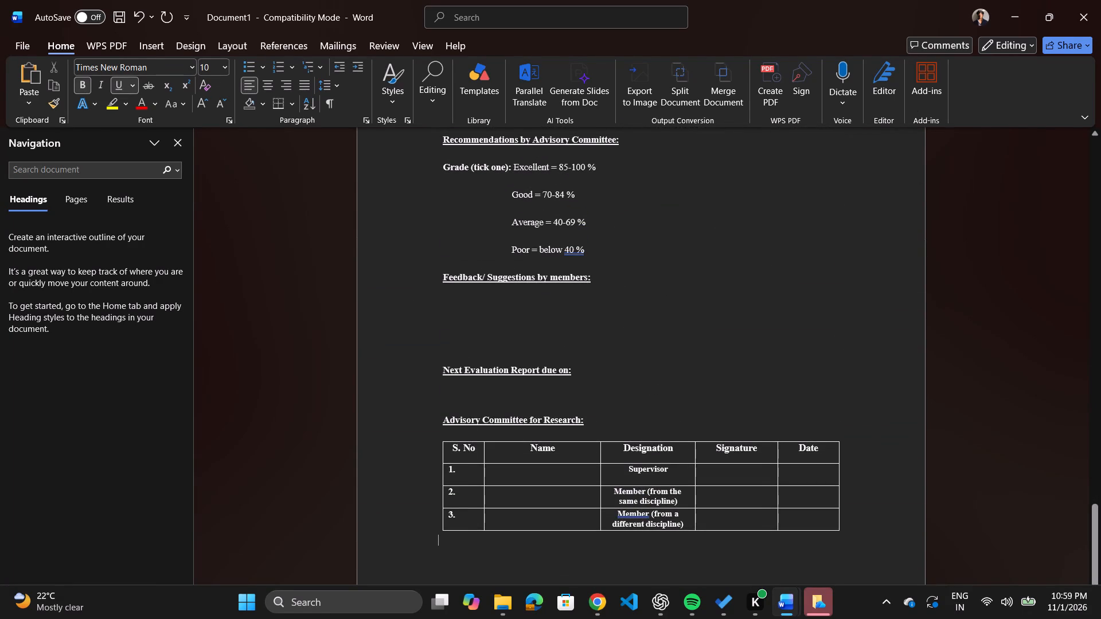
Turn on AutoSave for the report by uploading the document to OneDrive - Personal.
{"action": "scroll", "coordinate": [811, 245], "scroll_direction": "down", "scroll_amount": 7}
{"action": "scroll", "coordinate": [756, 276], "scroll_direction": "up", "scroll_amount": 3}
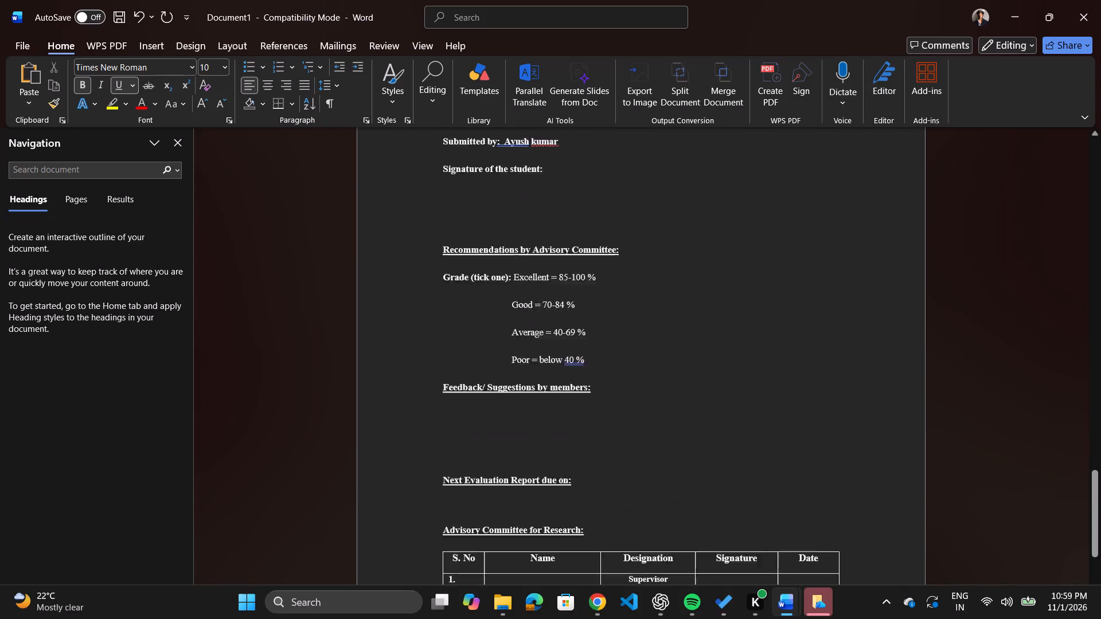
{"action": "scroll", "coordinate": [756, 276], "scroll_direction": "up", "scroll_amount": 15}
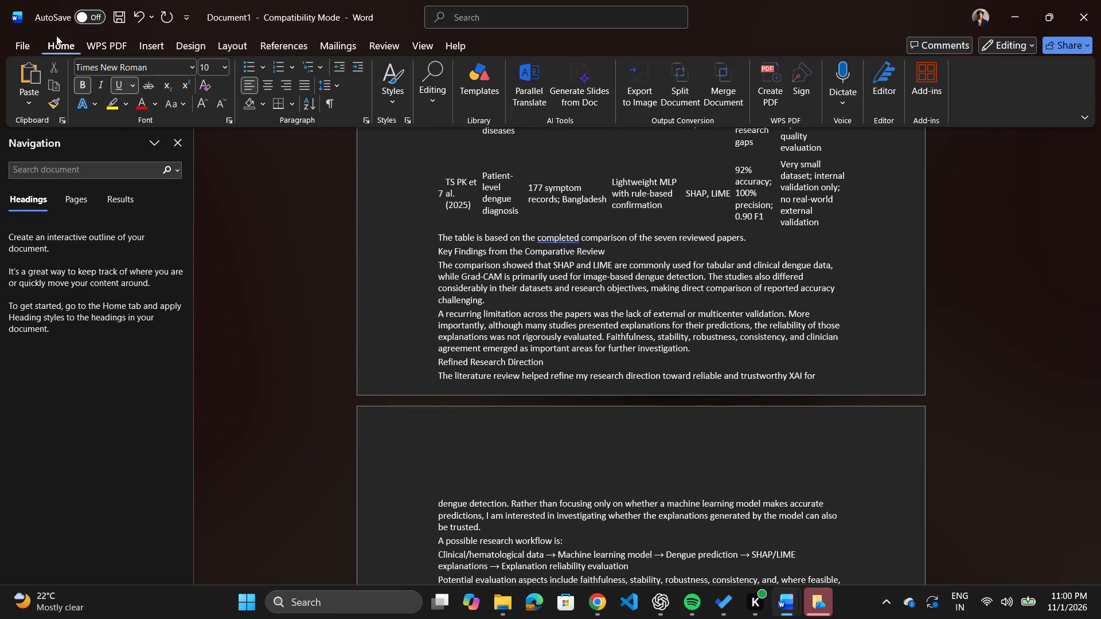
{"action": "left_click", "coordinate": [90, 11]}
{"action": "left_click", "coordinate": [551, 260]}
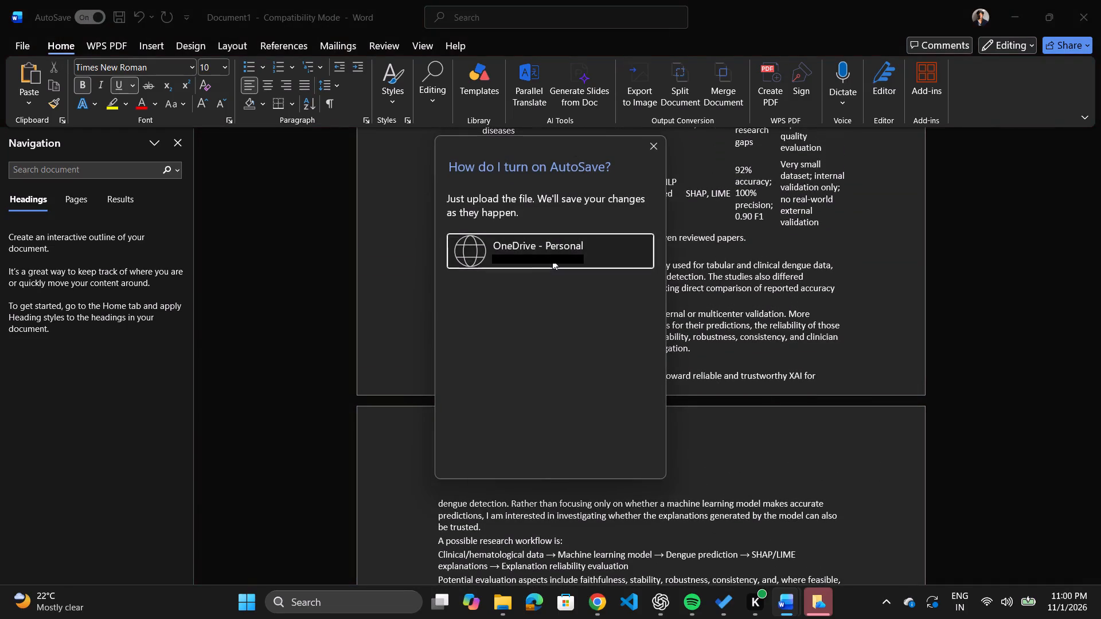
{"action": "left_click", "coordinate": [551, 359]}
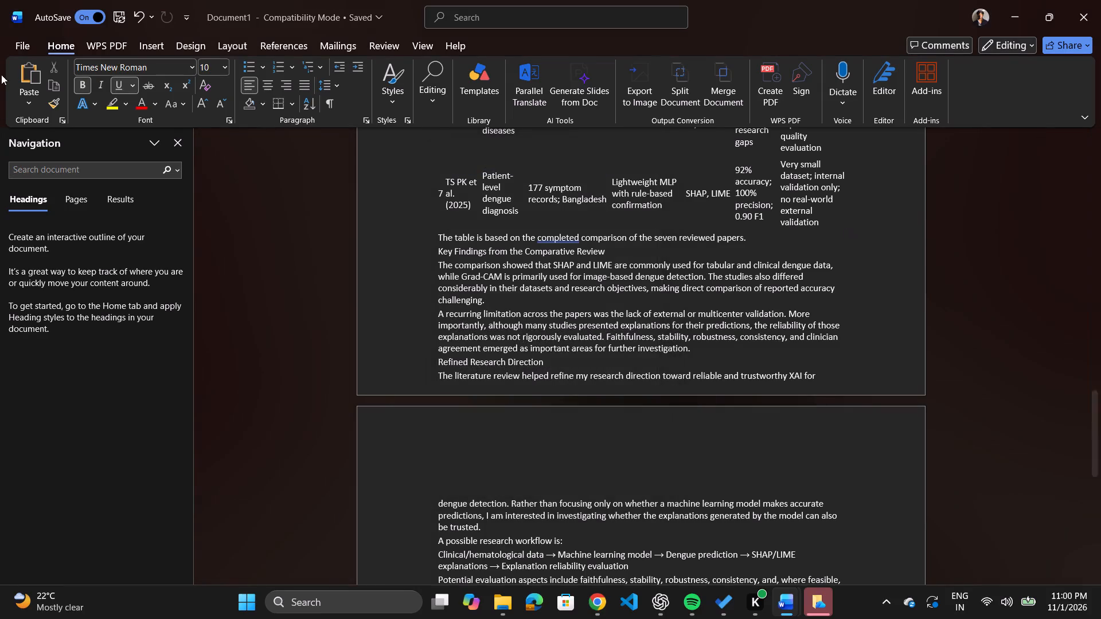
Save a copy of the report as a PDF named "october mpr" in the OneDrive Documents folder.
{"action": "left_click", "coordinate": [16, 46]}
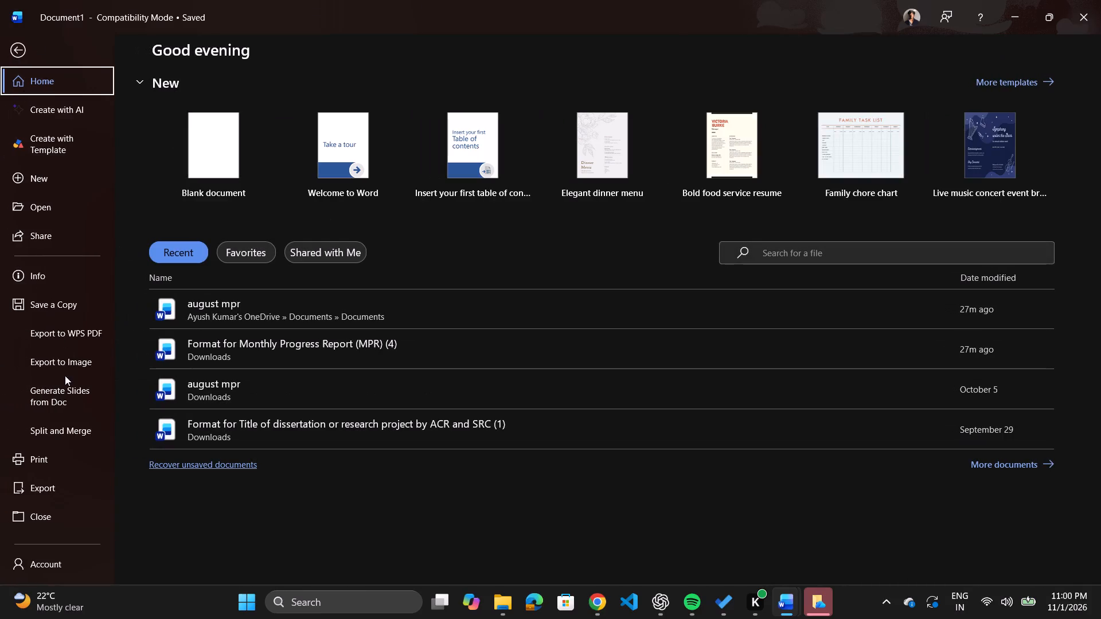
{"action": "left_click", "coordinate": [82, 305]}
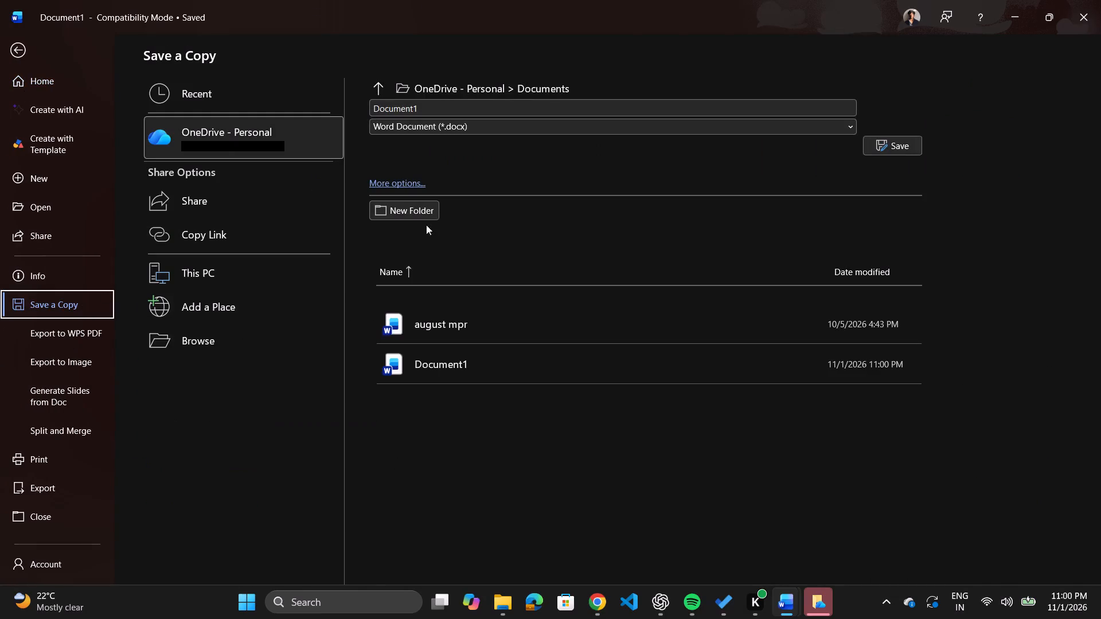
{"action": "left_click", "coordinate": [542, 124]}
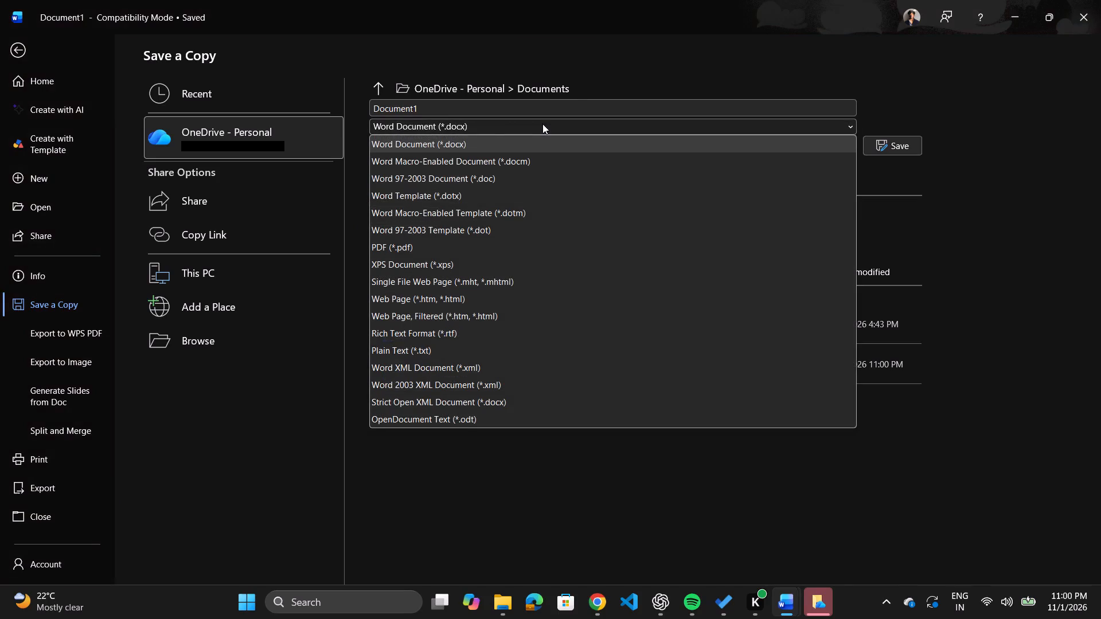
{"action": "left_click", "coordinate": [526, 105]}
{"action": "key", "text": "BackSpace"}
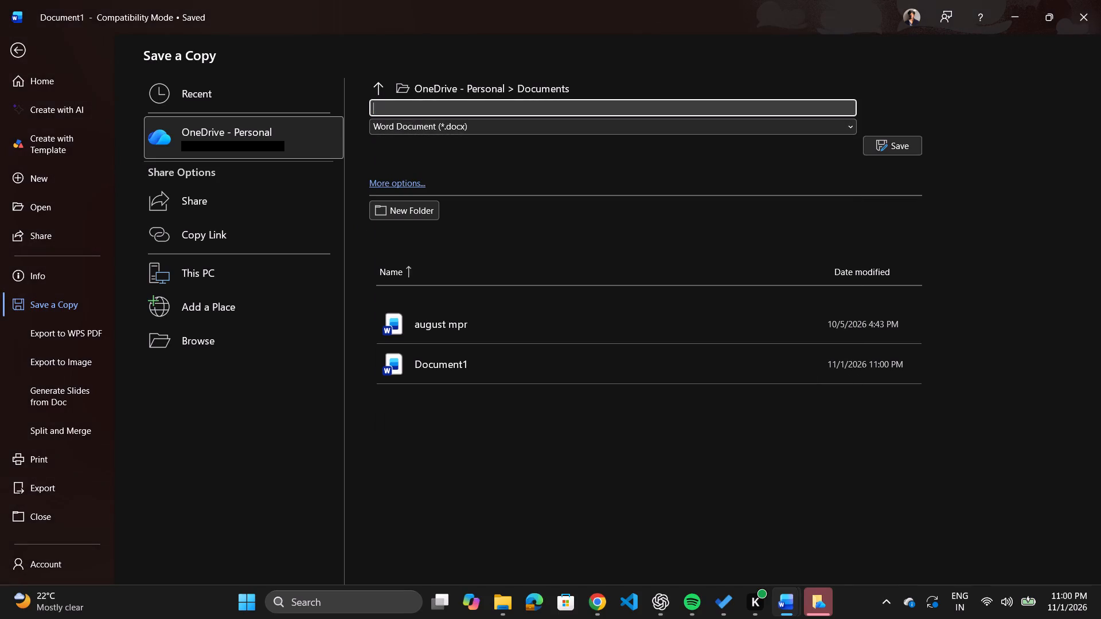
{"action": "type", "text": "october"}
{"action": "key", "text": "space"}
{"action": "key", "text": "BackSpace"}
{"action": "type", "text": "mor"}
{"action": "key", "text": "BackSpace"}
{"action": "key", "text": "BackSpace"}
{"action": "type", "text": "pr"}
{"action": "left_click", "coordinate": [544, 132]}
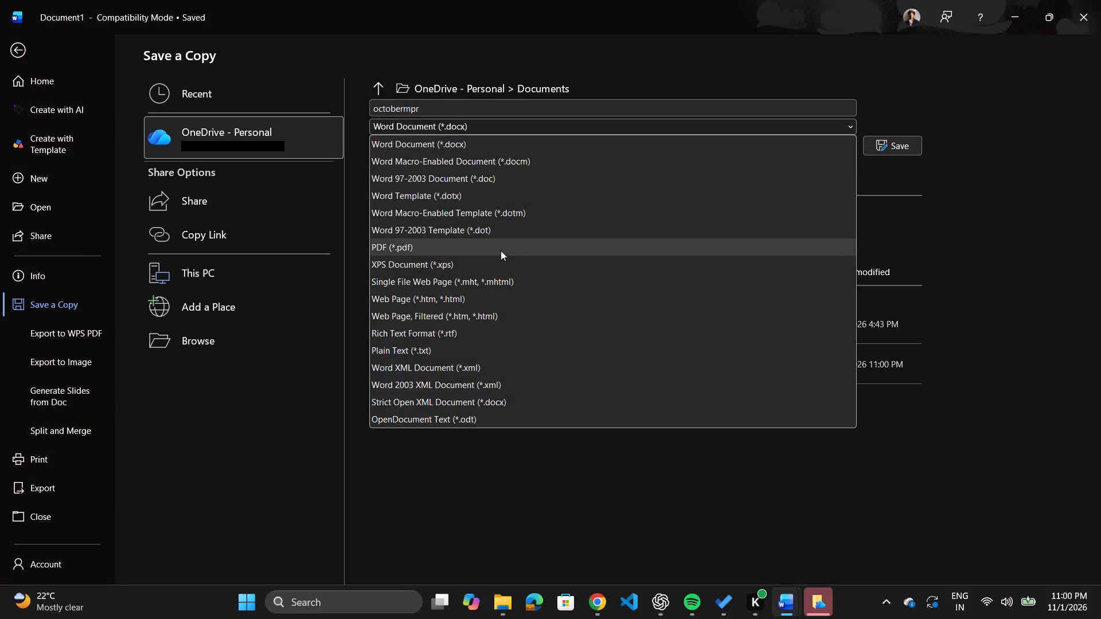
{"action": "left_click", "coordinate": [501, 250]}
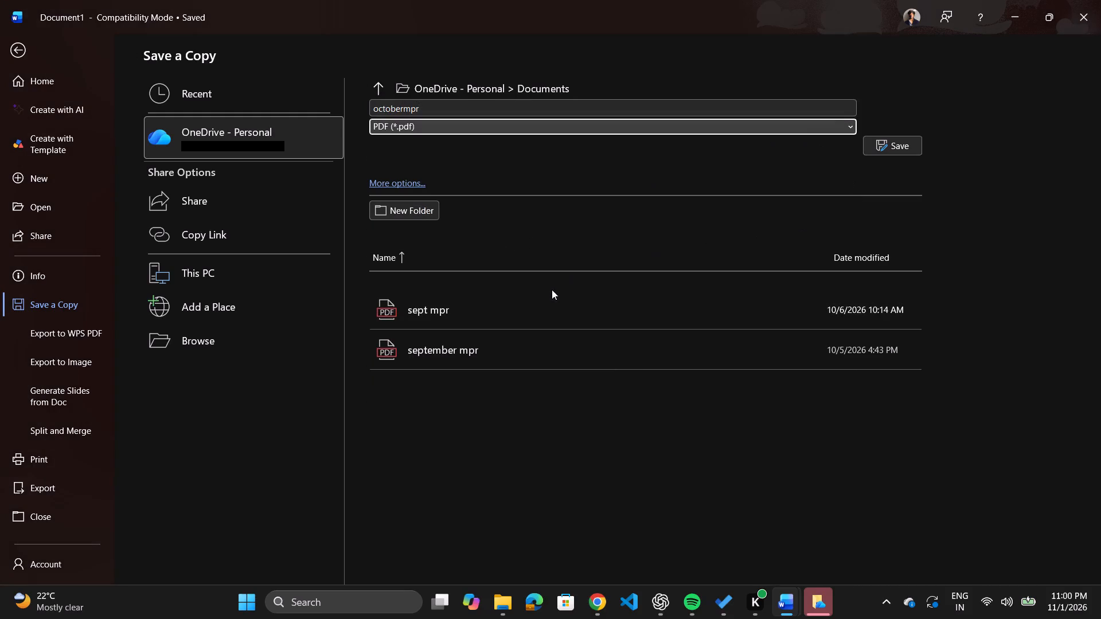
{"action": "left_click", "coordinate": [401, 105]}
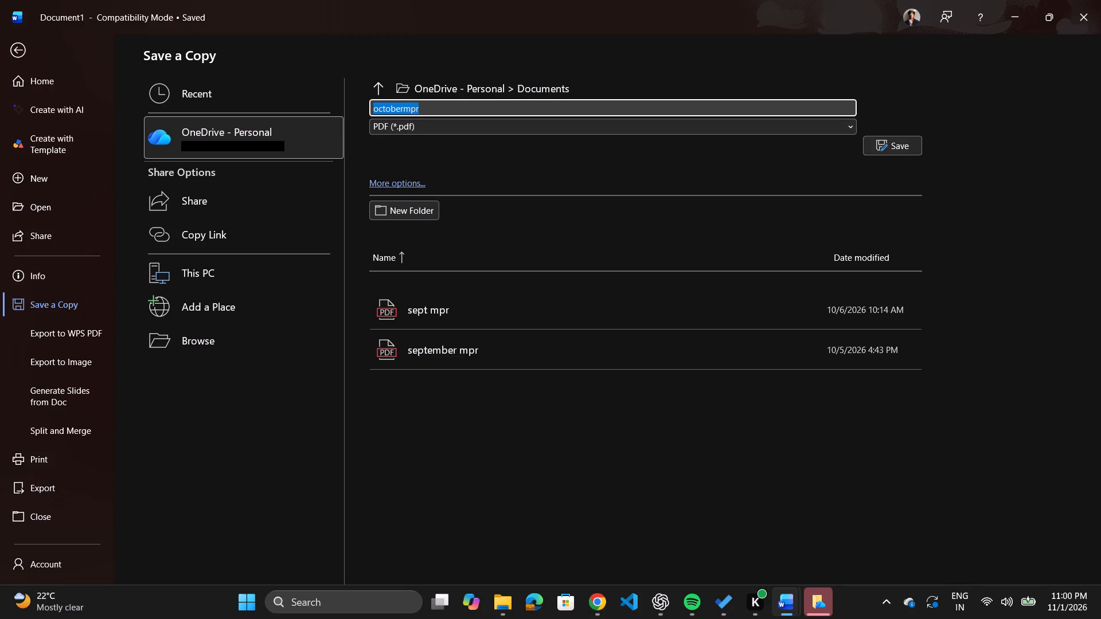
{"action": "left_click", "coordinate": [399, 112]}
{"action": "left_click", "coordinate": [404, 112]}
{"action": "key", "text": "space"}
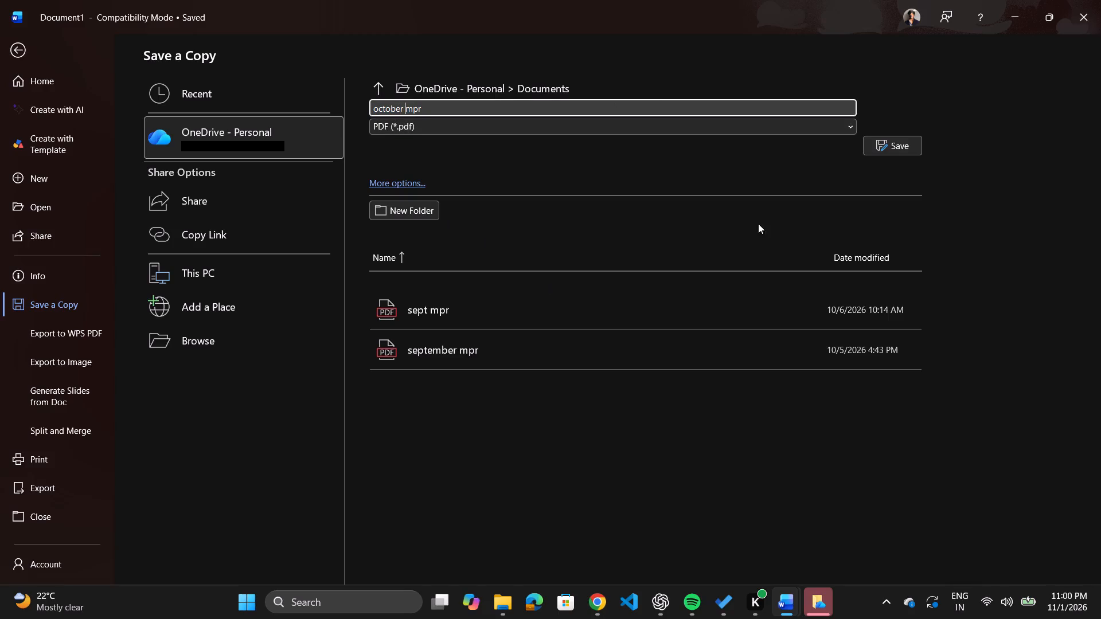
{"action": "left_click", "coordinate": [739, 146]}
{"action": "left_click", "coordinate": [888, 141]}
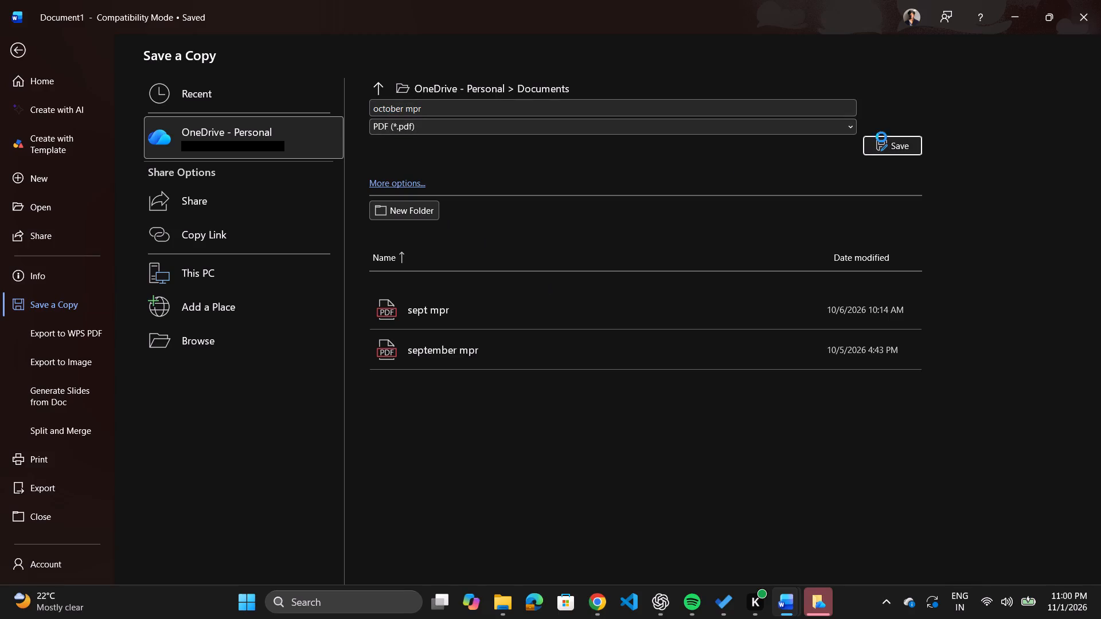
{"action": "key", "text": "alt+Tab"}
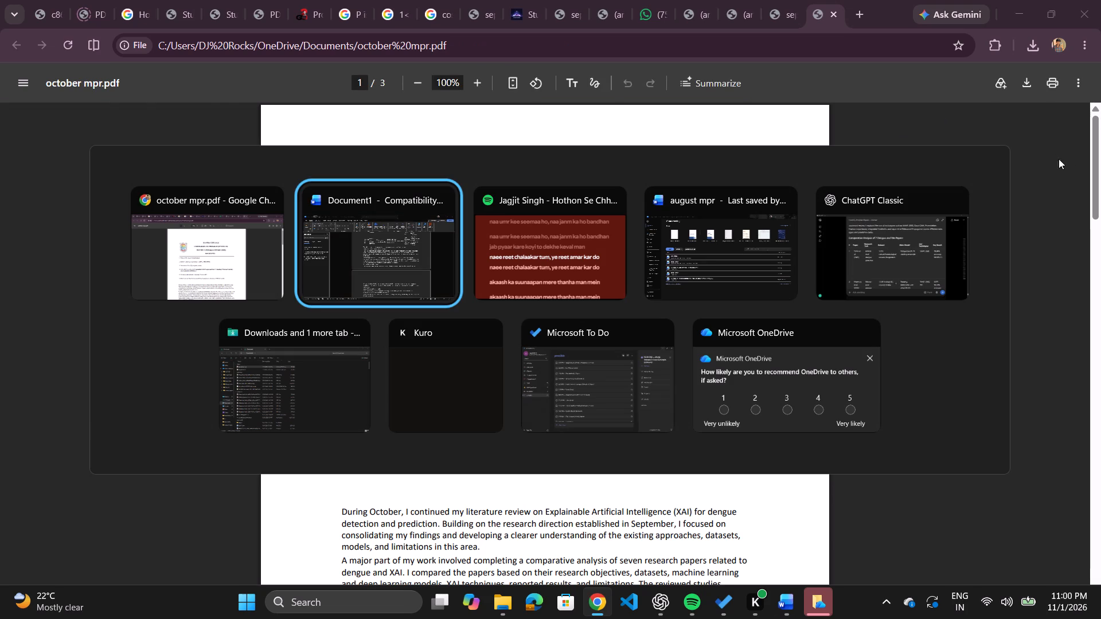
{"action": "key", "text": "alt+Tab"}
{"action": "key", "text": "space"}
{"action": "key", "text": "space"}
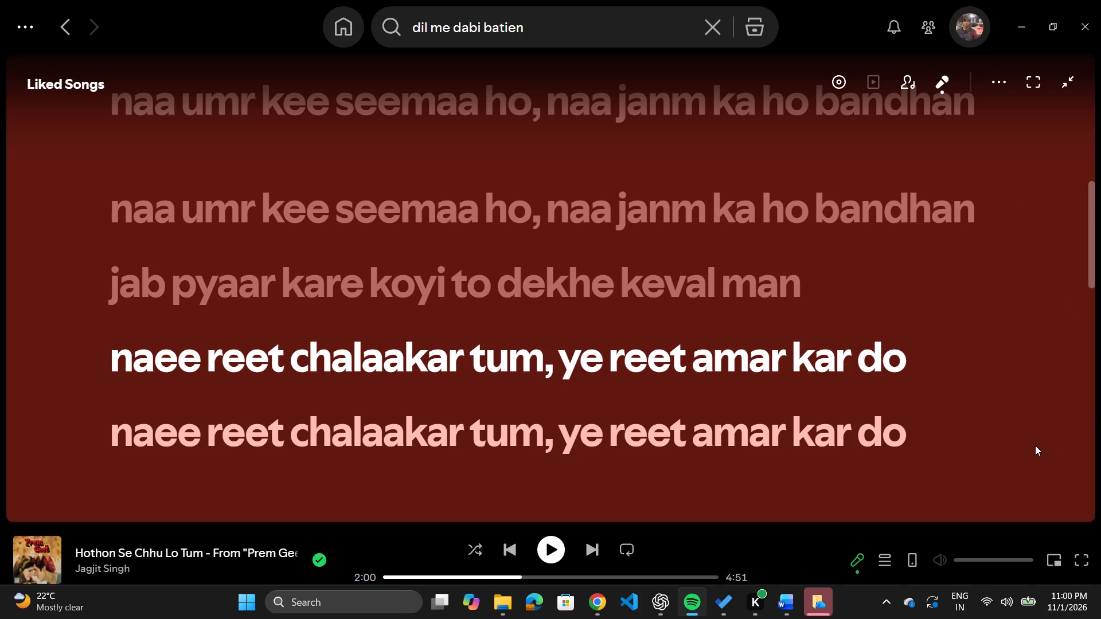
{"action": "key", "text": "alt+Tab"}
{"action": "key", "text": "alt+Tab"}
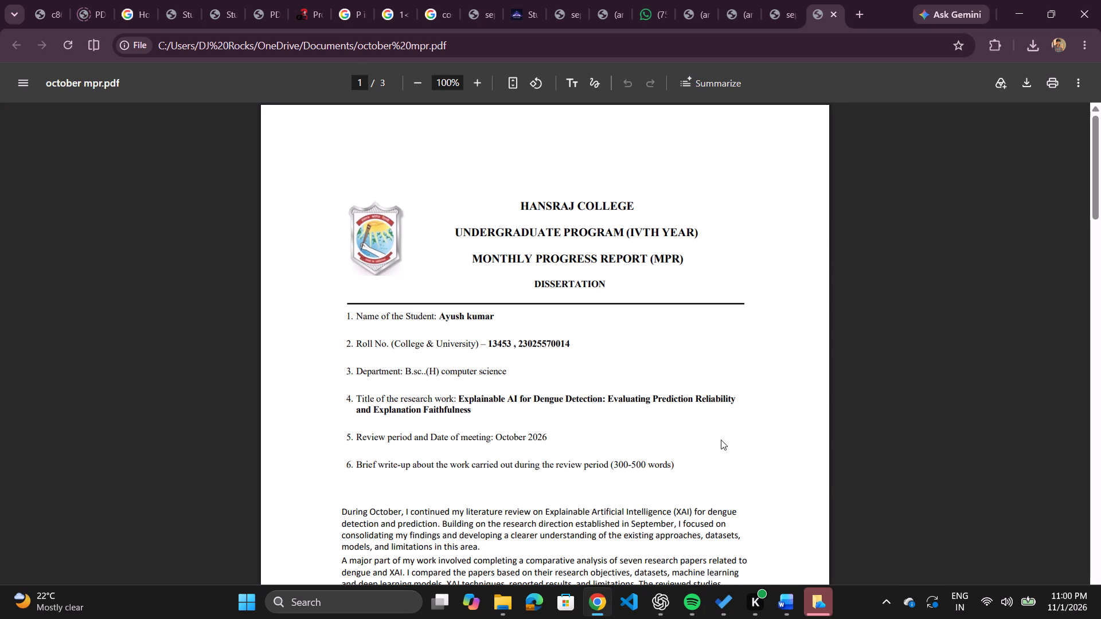
Switch back to Word and examine the report's comparison table, header details and advisory committee section for layout problems.
{"action": "key", "text": "alt+Tab"}
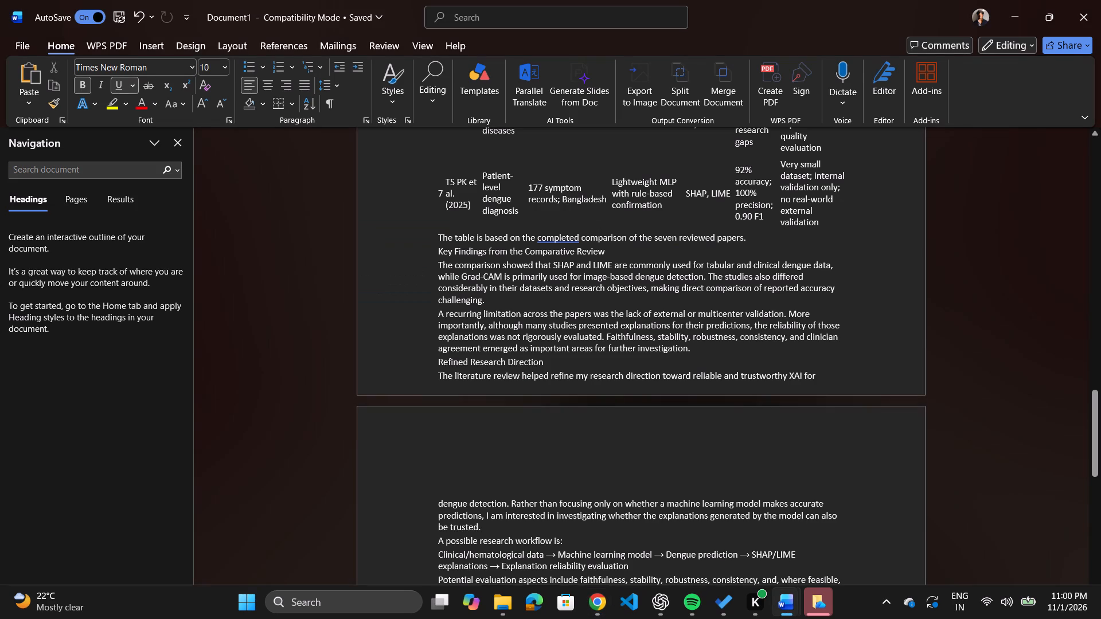
{"action": "scroll", "coordinate": [884, 382], "scroll_direction": "down", "scroll_amount": 4}
{"action": "scroll", "coordinate": [808, 527], "scroll_direction": "up", "scroll_amount": 8}
{"action": "scroll", "coordinate": [774, 575], "scroll_direction": "up", "scroll_amount": 4}
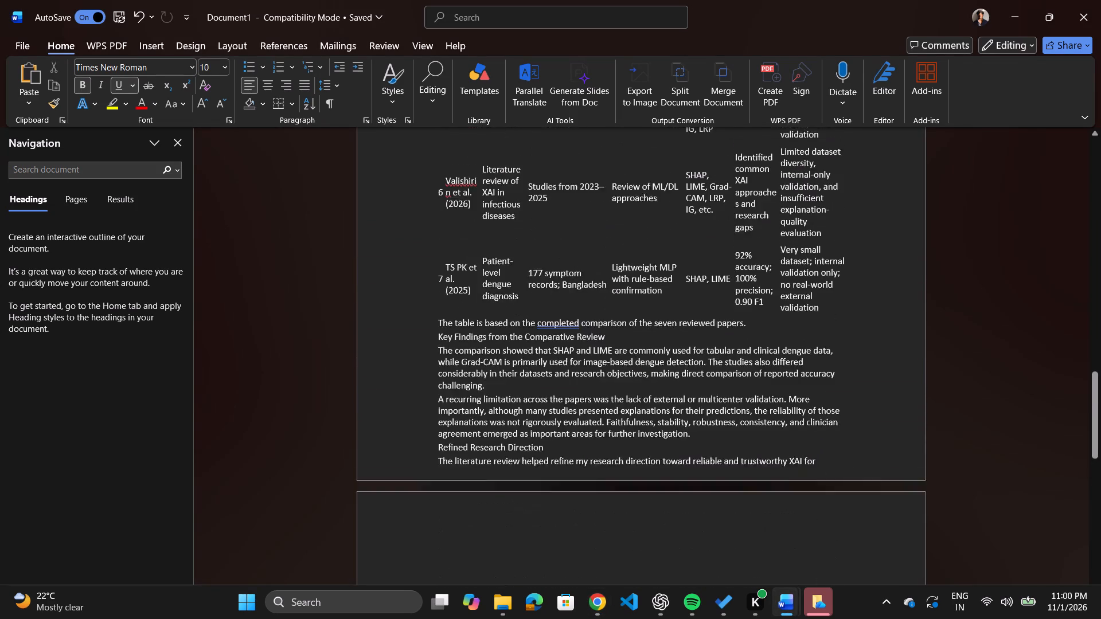
{"action": "scroll", "coordinate": [836, 483], "scroll_direction": "up", "scroll_amount": 17}
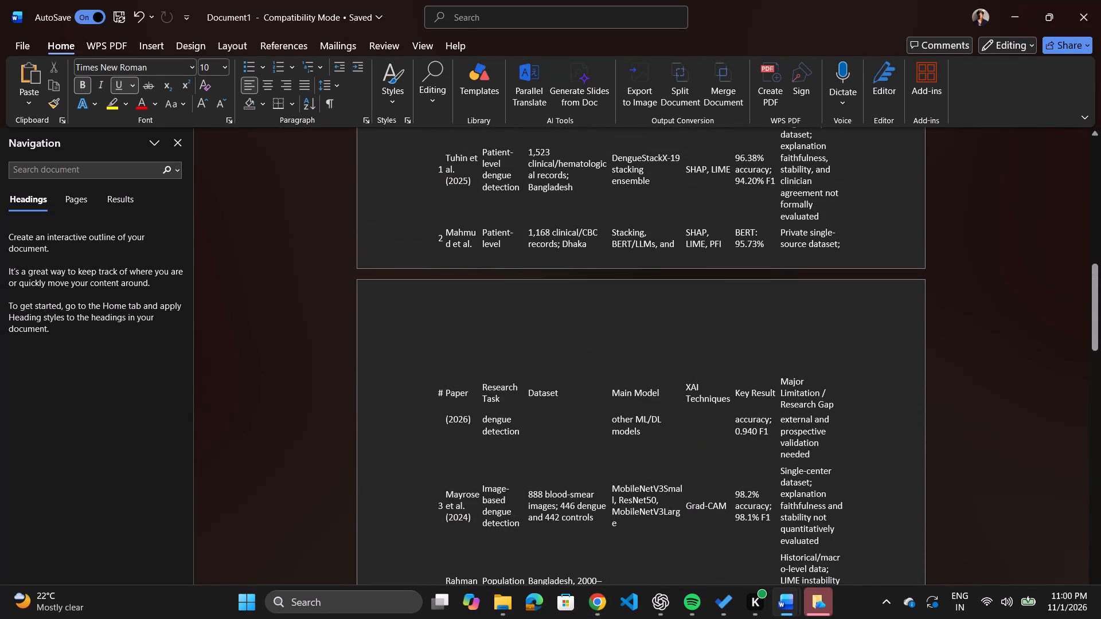
{"action": "scroll", "coordinate": [621, 347], "scroll_direction": "up", "scroll_amount": 2}
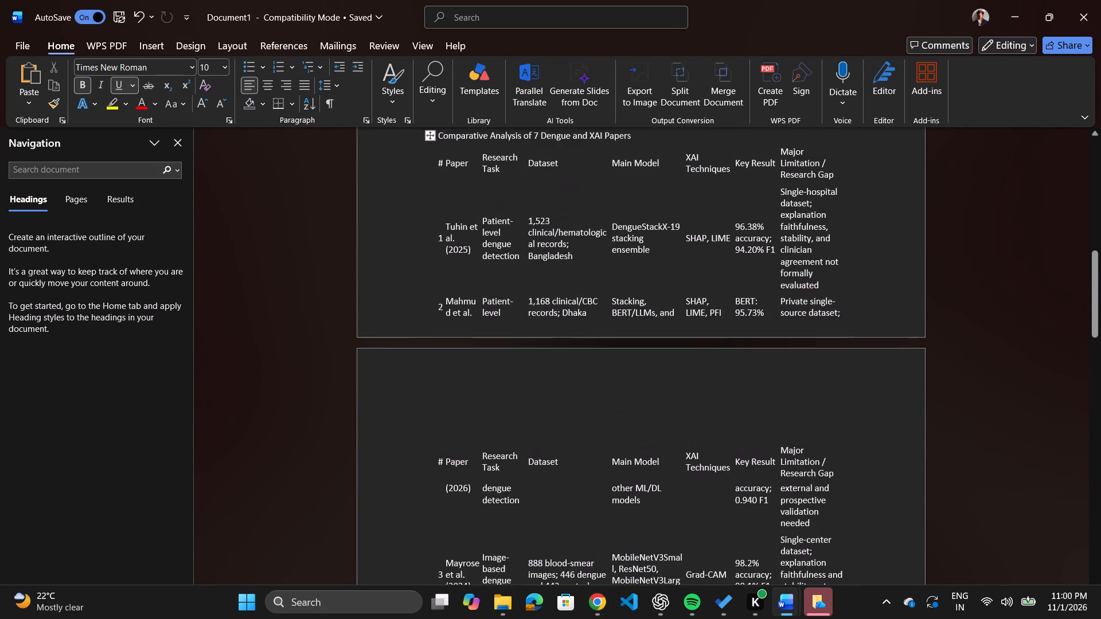
{"action": "scroll", "coordinate": [616, 384], "scroll_direction": "up", "scroll_amount": 3}
{"action": "scroll", "coordinate": [614, 390], "scroll_direction": "down", "scroll_amount": 5}
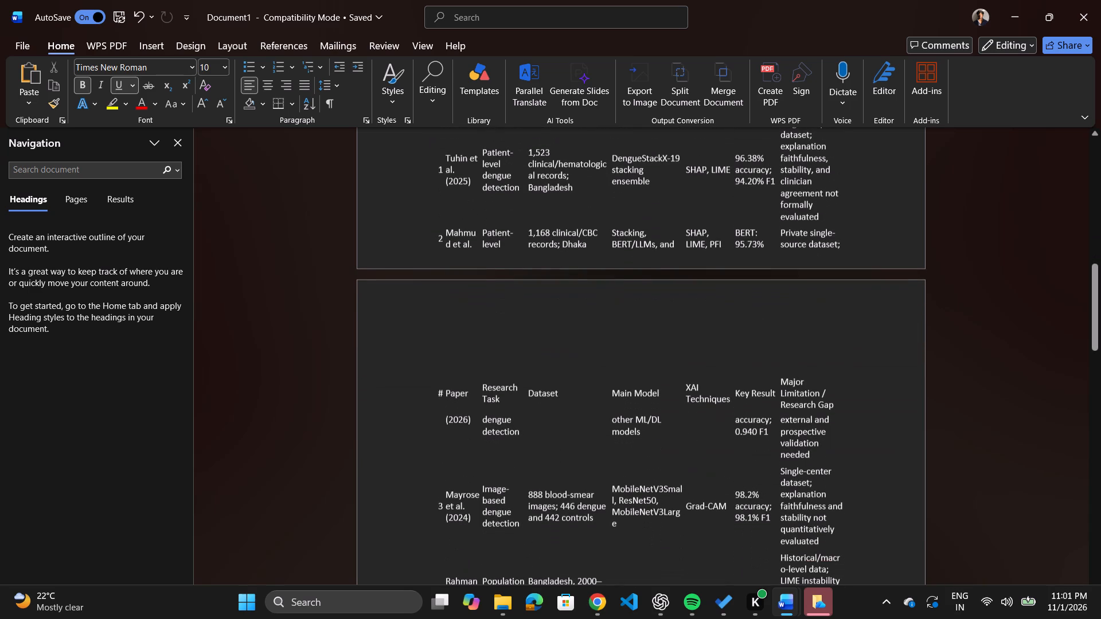
{"action": "left_click", "coordinate": [460, 326]}
{"action": "left_click", "coordinate": [472, 364]}
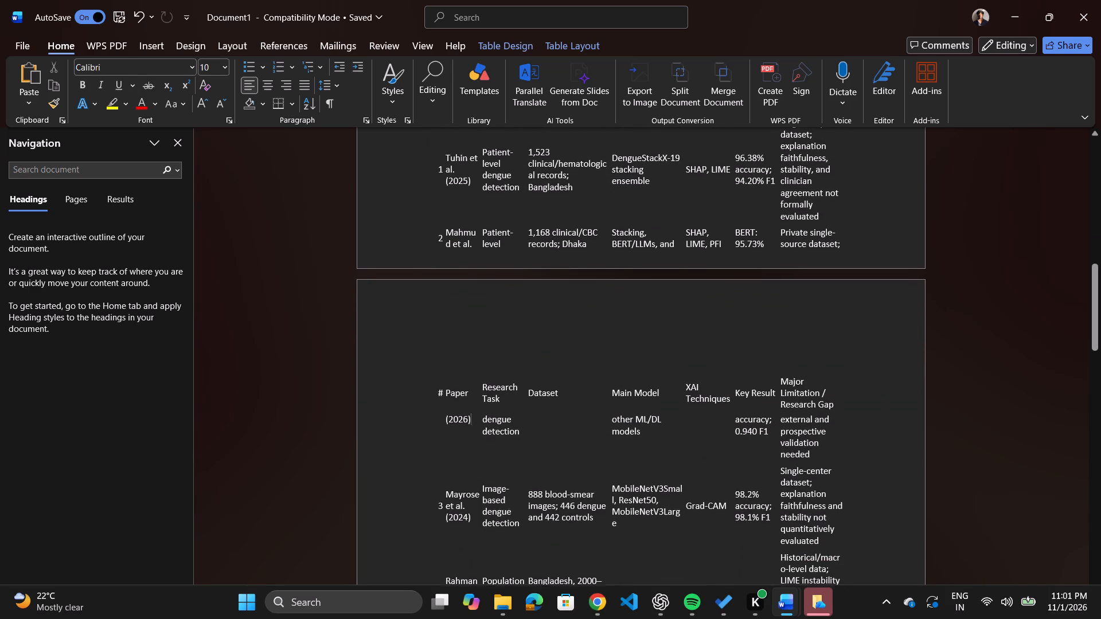
{"action": "scroll", "coordinate": [573, 384], "scroll_direction": "down", "scroll_amount": 4}
{"action": "scroll", "coordinate": [583, 415], "scroll_direction": "up", "scroll_amount": 20}
{"action": "scroll", "coordinate": [583, 415], "scroll_direction": "up", "scroll_amount": 3}
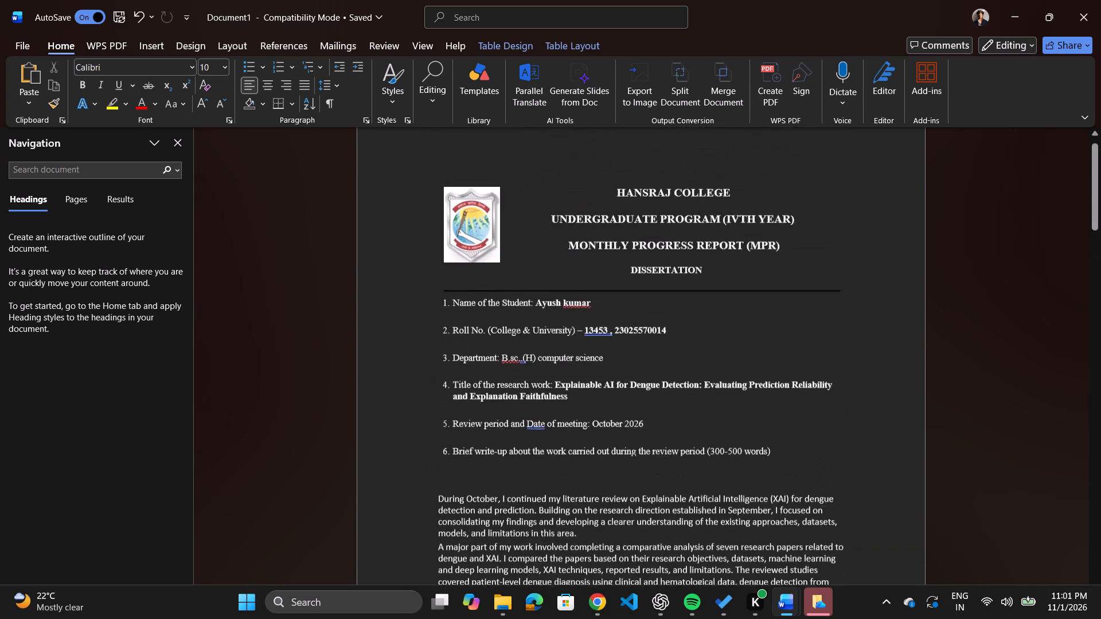
{"action": "scroll", "coordinate": [587, 419], "scroll_direction": "up", "scroll_amount": 5}
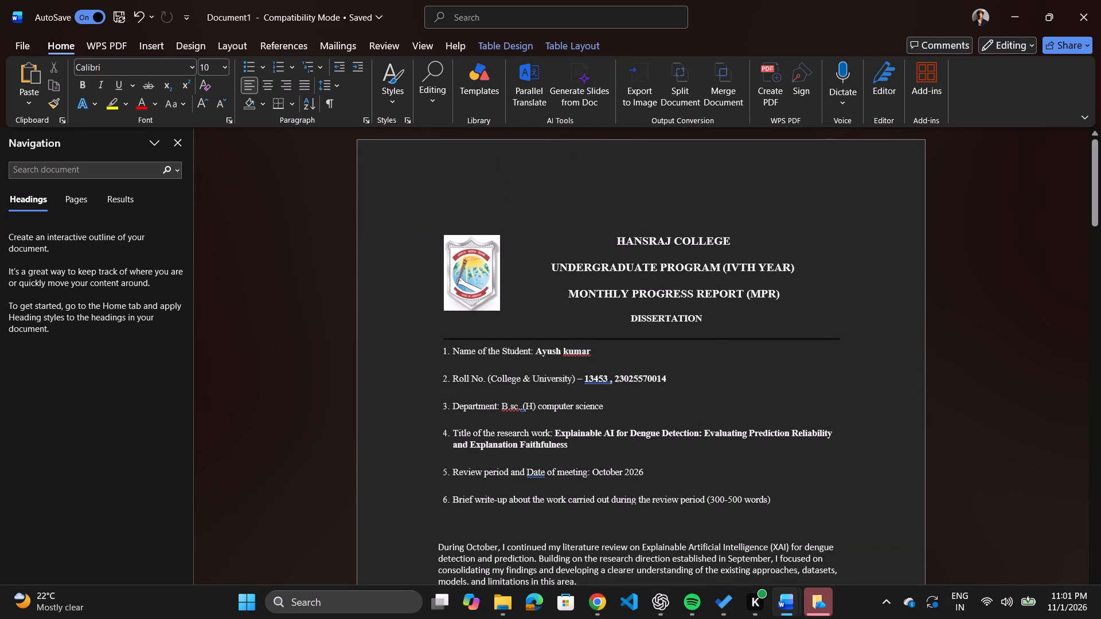
{"action": "left_click", "coordinate": [424, 167]}
{"action": "key", "text": "alt+Tab"}
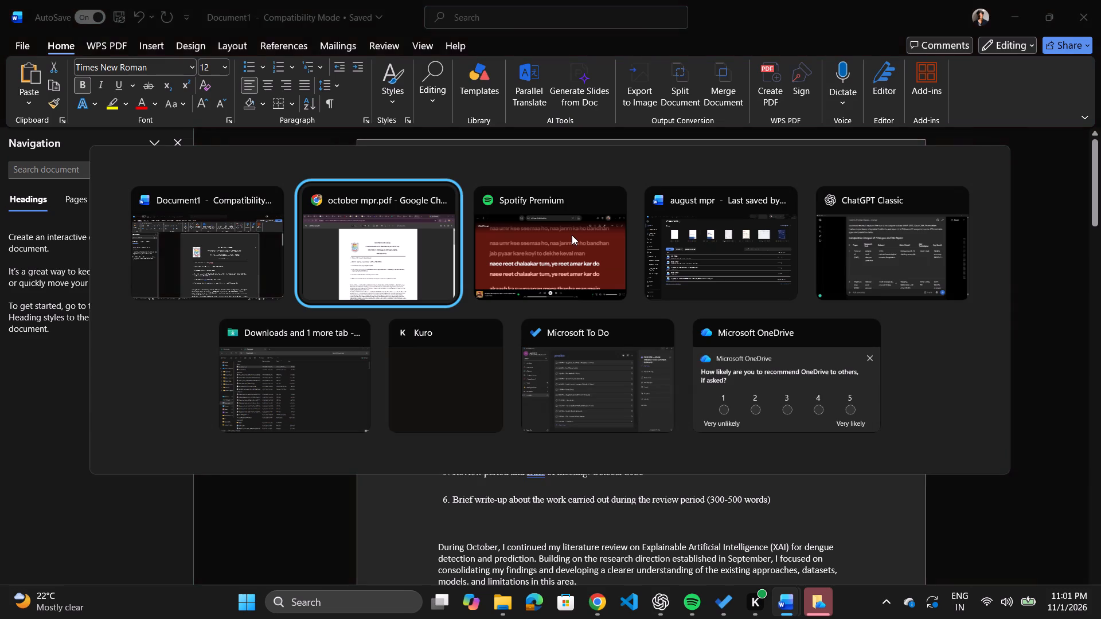
{"action": "key", "text": "alt+Tab"}
{"action": "scroll", "coordinate": [571, 235], "scroll_direction": "down", "scroll_amount": 20}
{"action": "scroll", "coordinate": [571, 235], "scroll_direction": "down", "scroll_amount": 11}
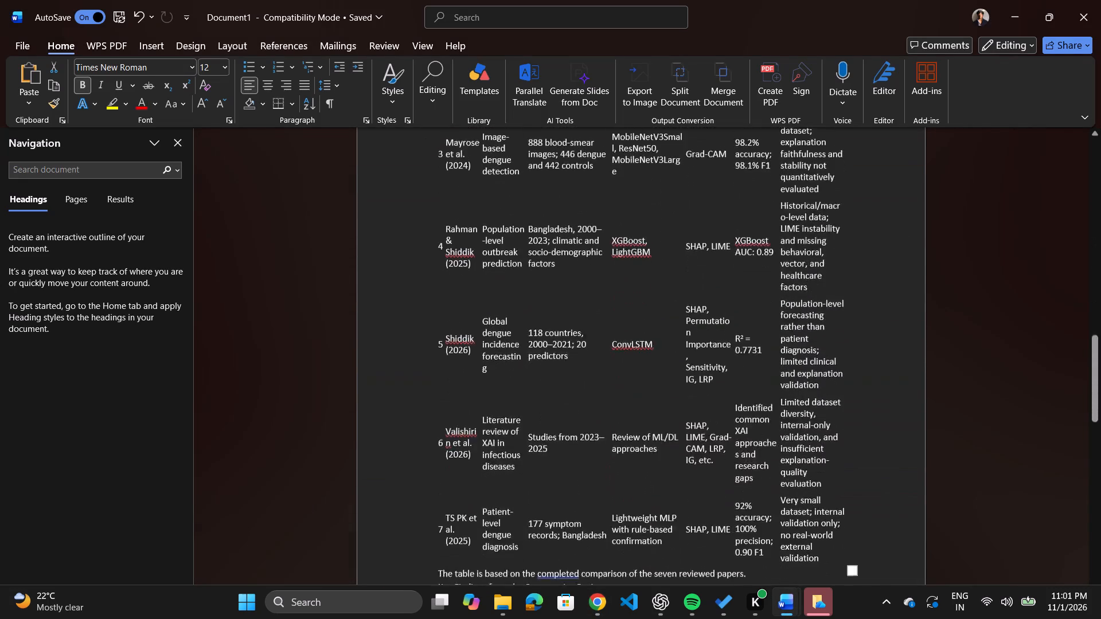
{"action": "scroll", "coordinate": [770, 242], "scroll_direction": "down", "scroll_amount": 20}
{"action": "scroll", "coordinate": [770, 242], "scroll_direction": "down", "scroll_amount": 20}
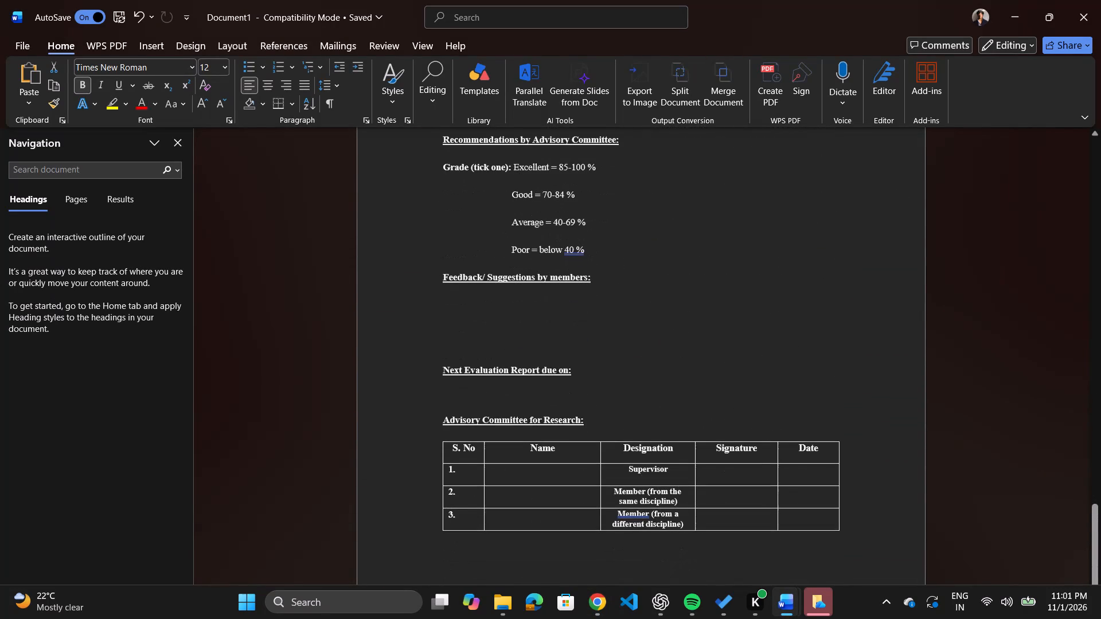
{"action": "scroll", "coordinate": [766, 248], "scroll_direction": "down", "scroll_amount": 2}
Undo the recent spacing and blank-page edits around the Recommendations by Advisory Committee section and the committee table.
{"action": "key", "text": "ctrl+z"}
{"action": "scroll", "coordinate": [766, 257], "scroll_direction": "up", "scroll_amount": 6}
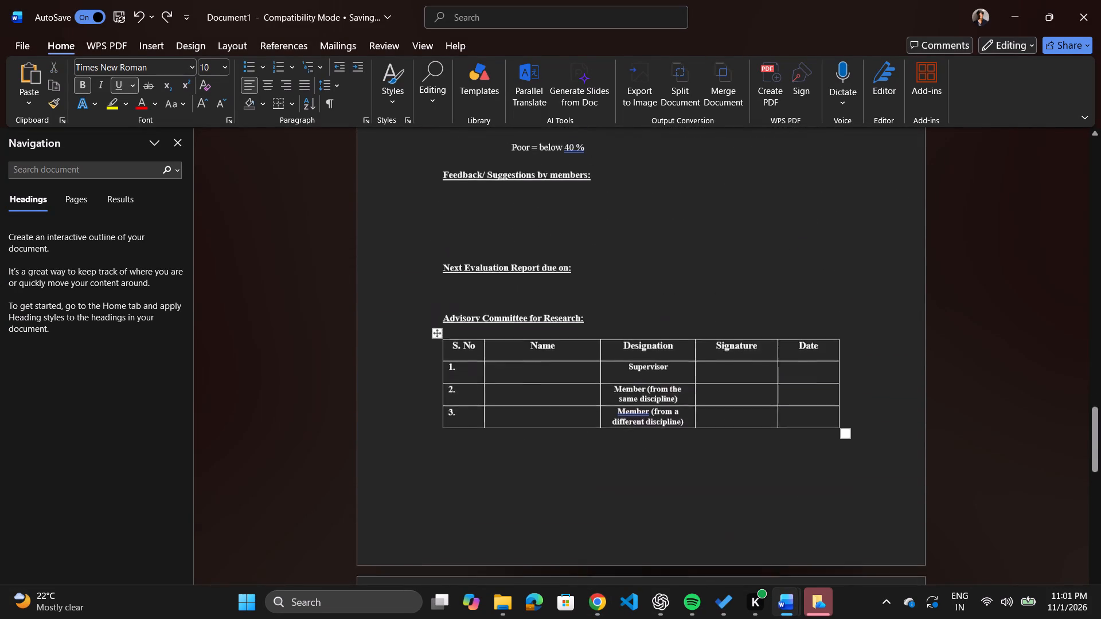
{"action": "scroll", "coordinate": [768, 260], "scroll_direction": "up", "scroll_amount": 20}
{"action": "scroll", "coordinate": [768, 260], "scroll_direction": "up", "scroll_amount": 15}
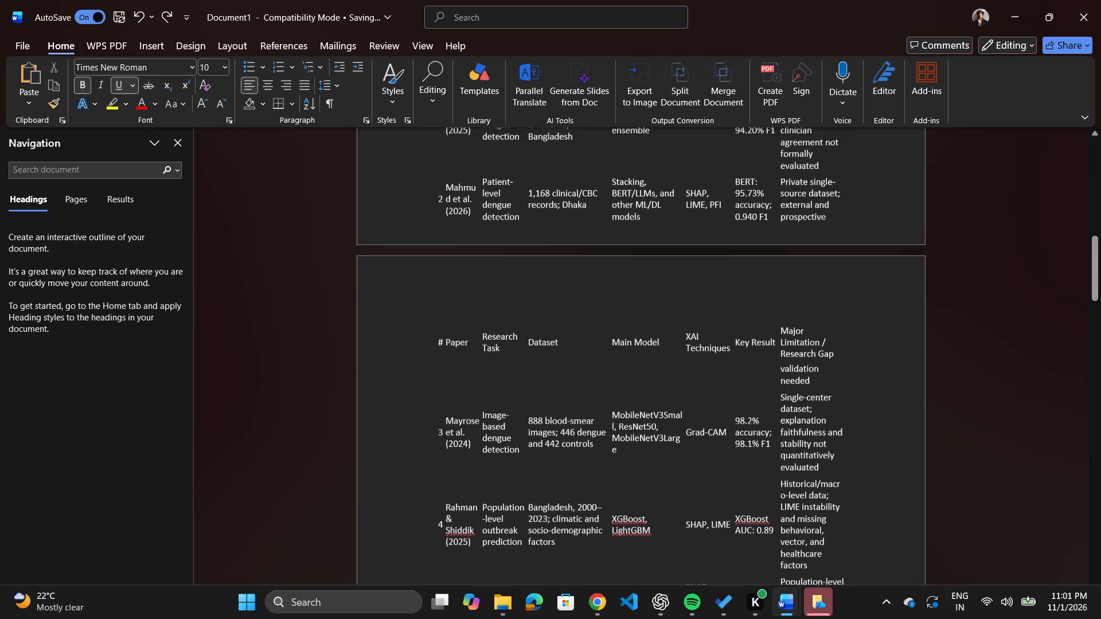
{"action": "scroll", "coordinate": [769, 265], "scroll_direction": "up", "scroll_amount": 4}
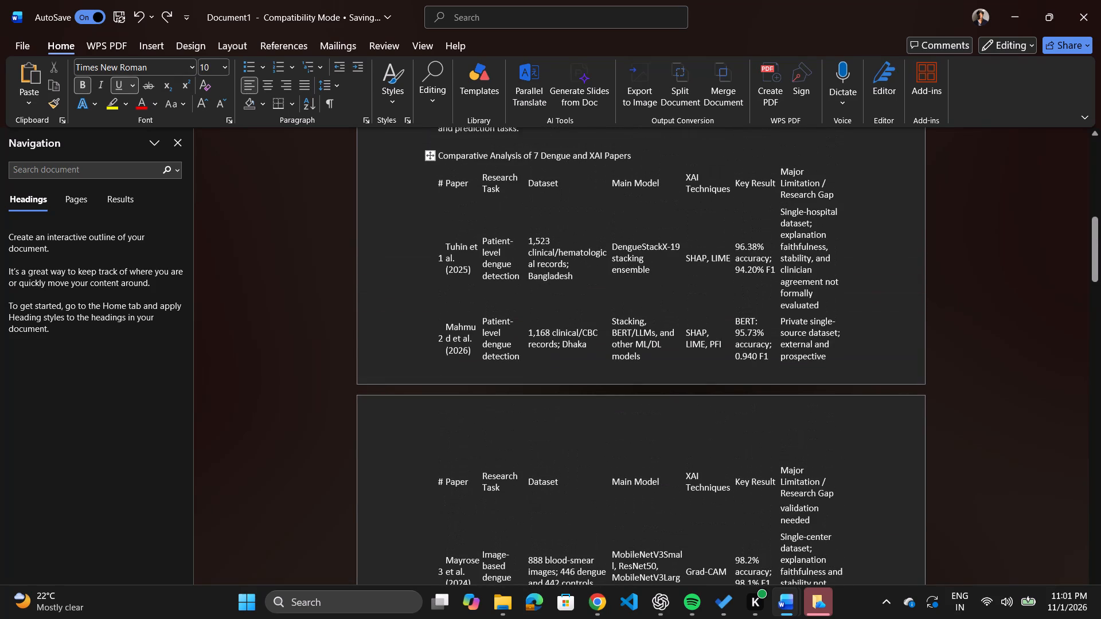
{"action": "key", "text": "ctrl+z"}
{"action": "scroll", "coordinate": [770, 265], "scroll_direction": "up", "scroll_amount": 3}
{"action": "scroll", "coordinate": [770, 265], "scroll_direction": "down", "scroll_amount": 8}
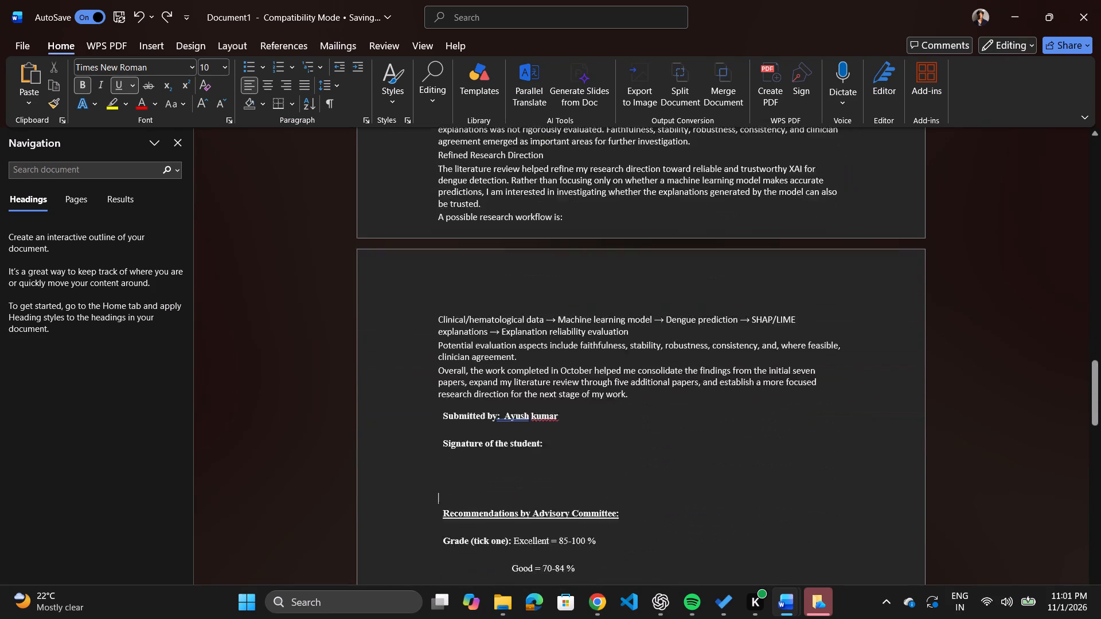
{"action": "scroll", "coordinate": [772, 265], "scroll_direction": "up", "scroll_amount": 1}
{"action": "key", "text": "ctrl+z"}
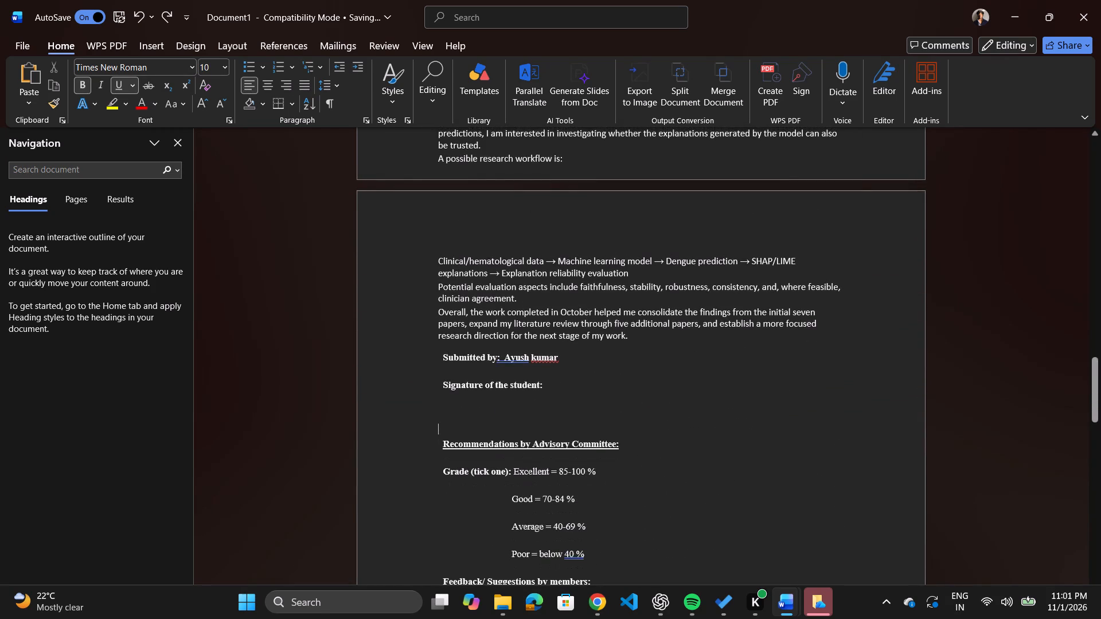
{"action": "key", "text": "ctrl+z"}
{"action": "key", "text": "ctrl+z"}
{"action": "scroll", "coordinate": [772, 265], "scroll_direction": "up", "scroll_amount": 10}
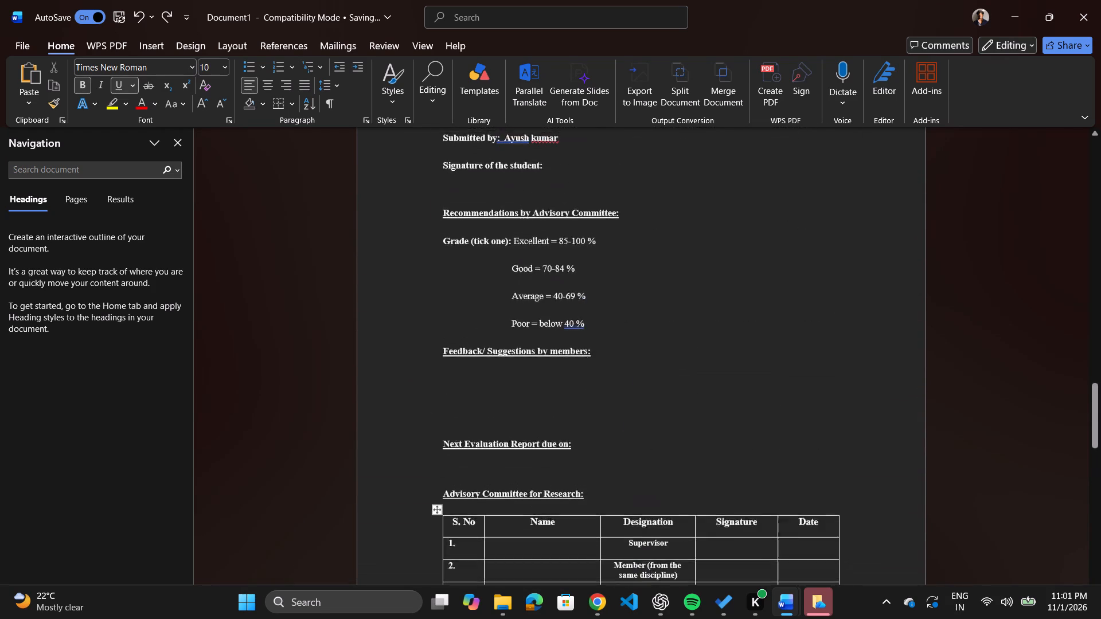
{"action": "scroll", "coordinate": [772, 265], "scroll_direction": "up", "scroll_amount": 4}
{"action": "scroll", "coordinate": [772, 265], "scroll_direction": "down", "scroll_amount": 2}
{"action": "scroll", "coordinate": [773, 265], "scroll_direction": "up", "scroll_amount": 16}
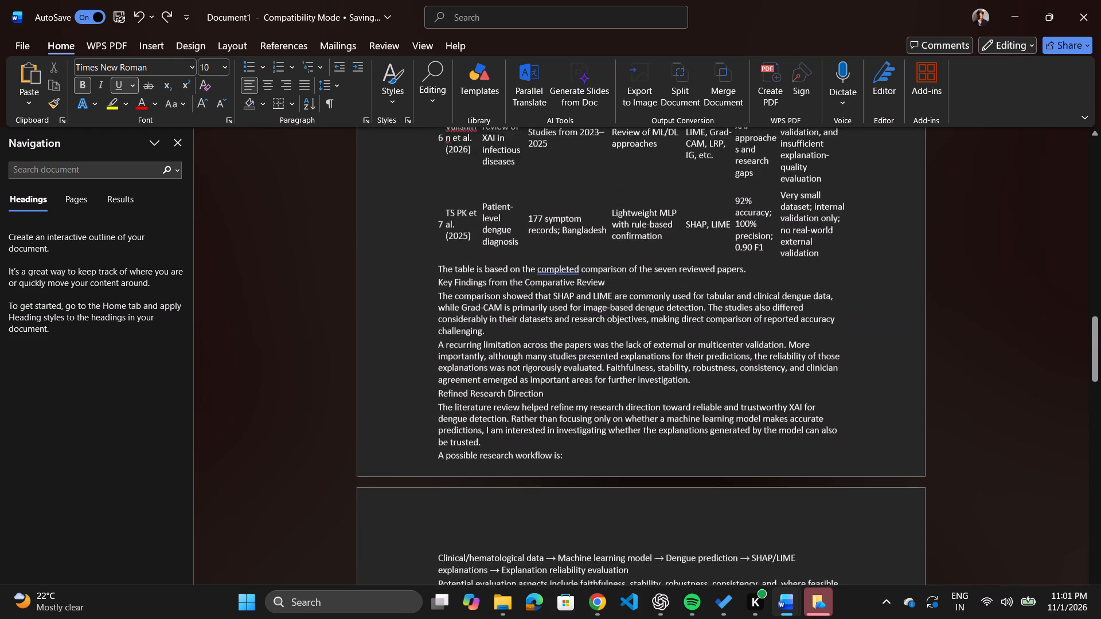
{"action": "scroll", "coordinate": [773, 265], "scroll_direction": "up", "scroll_amount": 1}
{"action": "key", "text": "ctrl+z"}
{"action": "scroll", "coordinate": [773, 265], "scroll_direction": "up", "scroll_amount": 5, "text": "ctrl"}
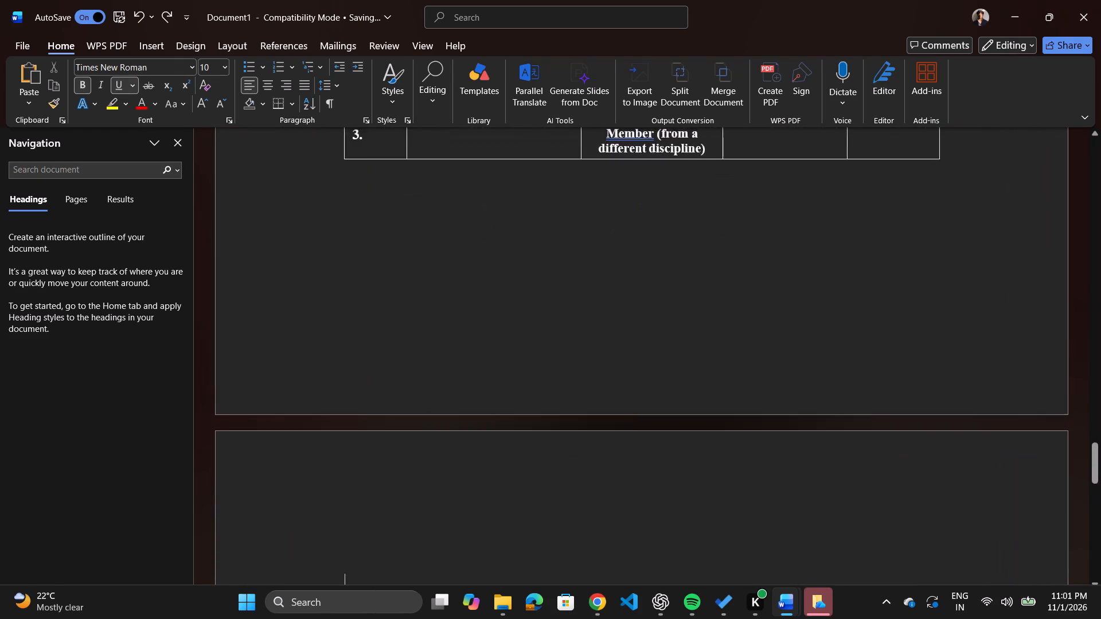
{"action": "scroll", "coordinate": [773, 265], "scroll_direction": "down", "scroll_amount": 5, "text": "ctrl"}
{"action": "key", "text": "ctrl+z"}
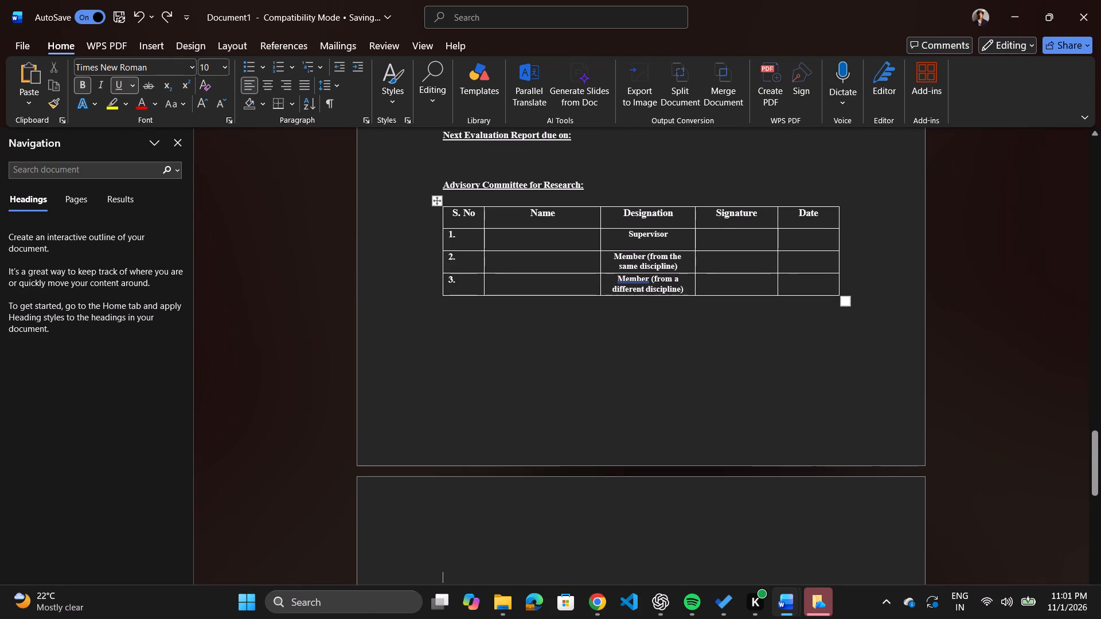
Examine the report from the advisory committee table back to the college header after undoing the edits.
{"action": "scroll", "coordinate": [775, 267], "scroll_direction": "up", "scroll_amount": 20}
{"action": "scroll", "coordinate": [775, 267], "scroll_direction": "up", "scroll_amount": 9}
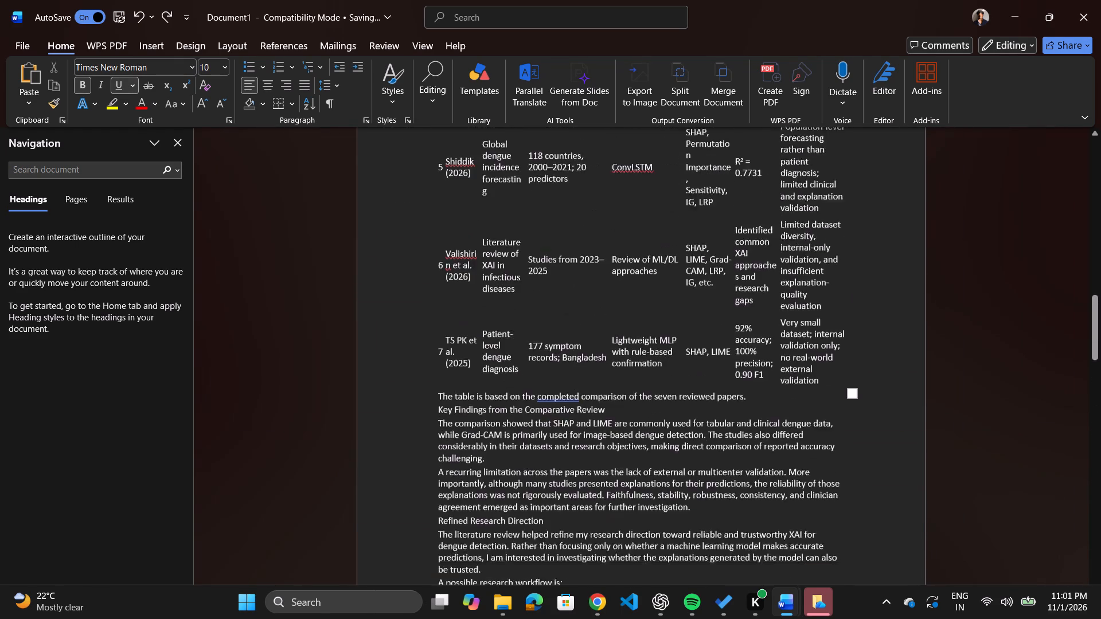
{"action": "scroll", "coordinate": [778, 264], "scroll_direction": "up", "scroll_amount": 13}
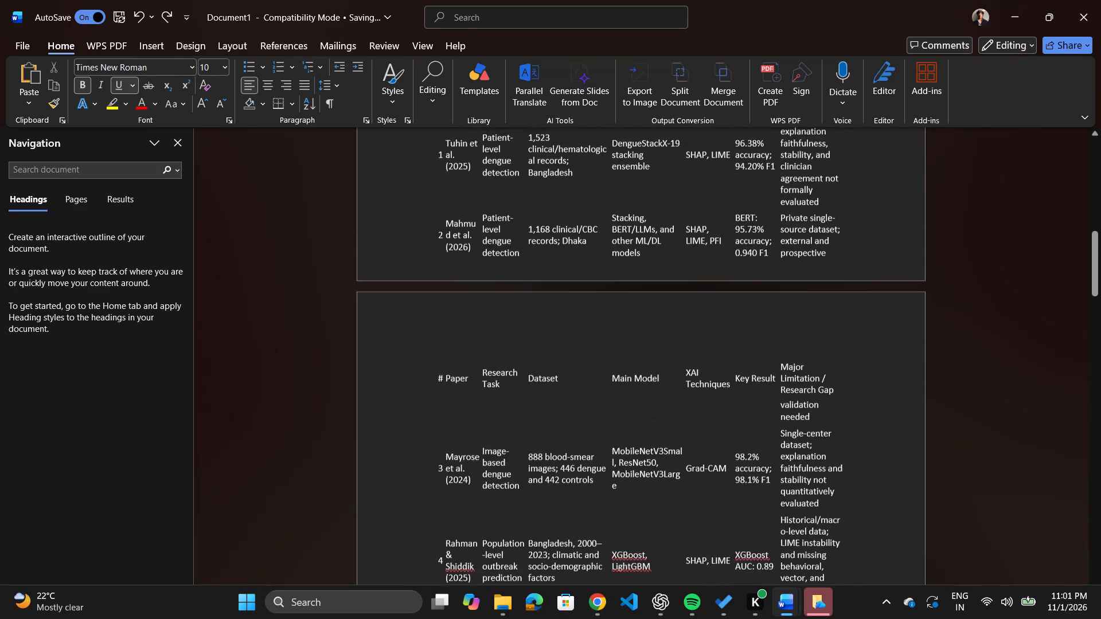
{"action": "scroll", "coordinate": [778, 264], "scroll_direction": "up", "scroll_amount": 15}
{"action": "scroll", "coordinate": [778, 264], "scroll_direction": "up", "scroll_amount": 7}
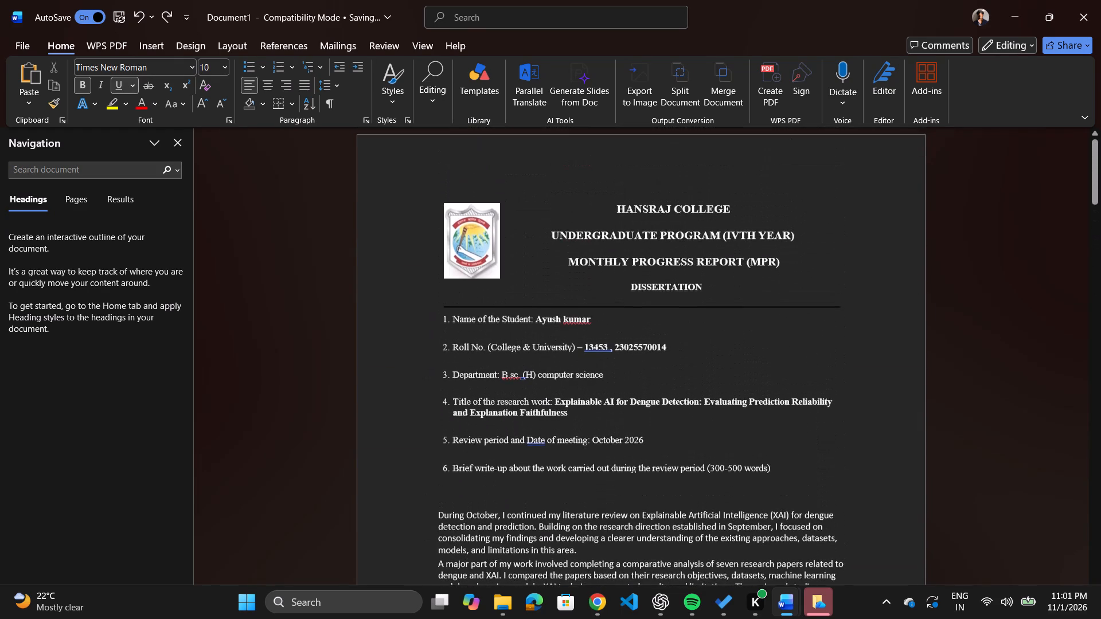
{"action": "scroll", "coordinate": [778, 264], "scroll_direction": "up", "scroll_amount": 2}
{"action": "key", "text": "alt+Tab"}
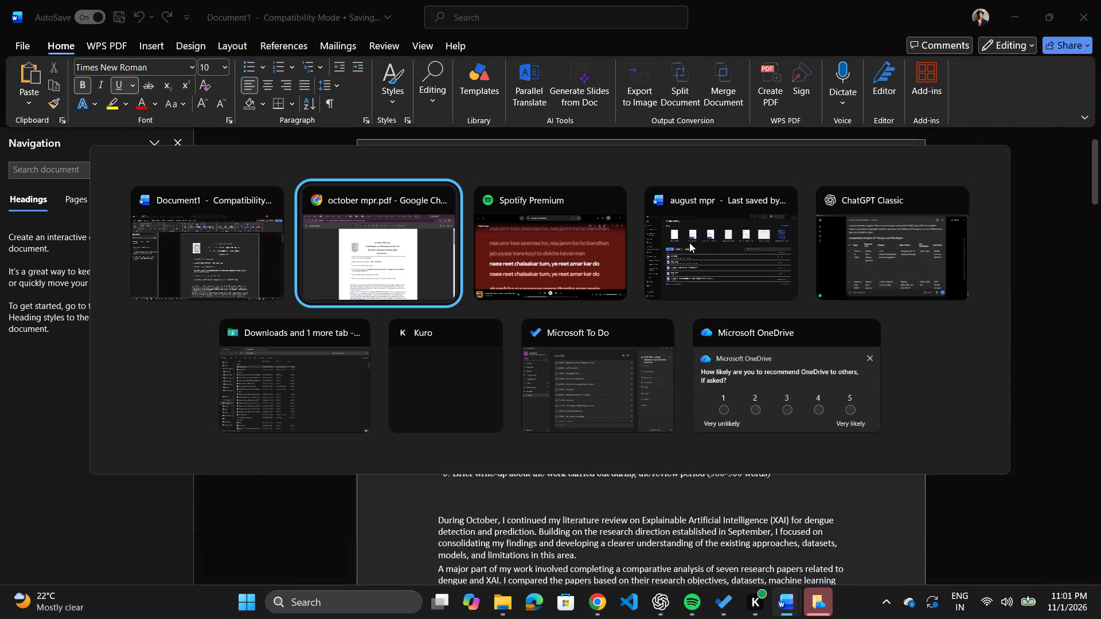
{"action": "key", "text": "alt+Tab"}
{"action": "key", "text": "alt+Tab"}
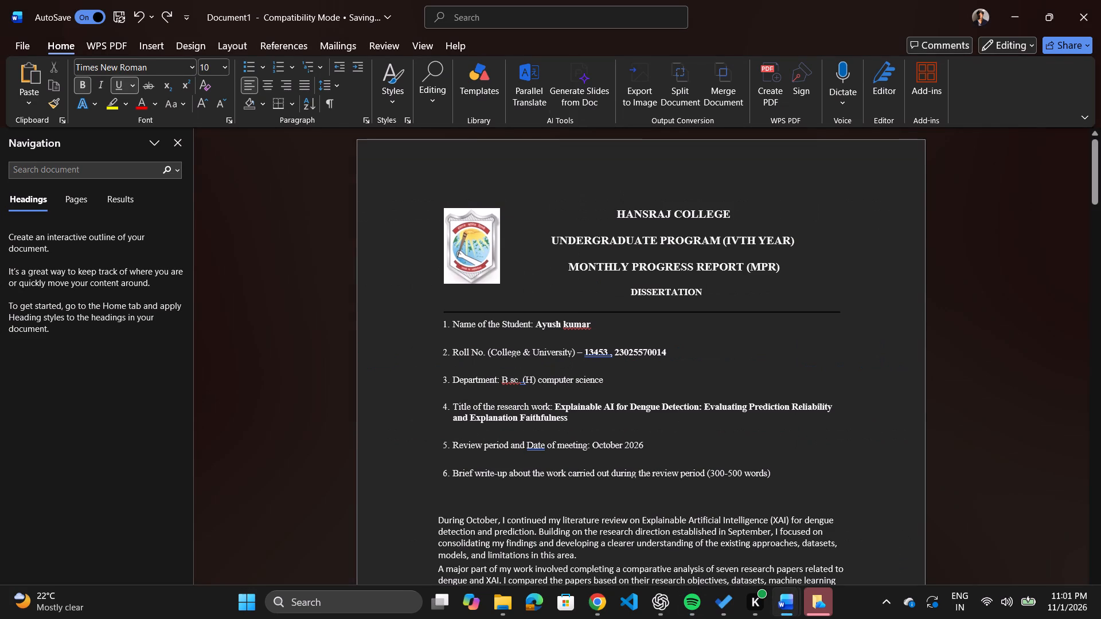
Add a blank line below "validation needed" in the second paper's limitation cell of the comparison table.
{"action": "scroll", "coordinate": [568, 296], "scroll_direction": "down", "scroll_amount": 13}
{"action": "scroll", "coordinate": [692, 362], "scroll_direction": "down", "scroll_amount": 3}
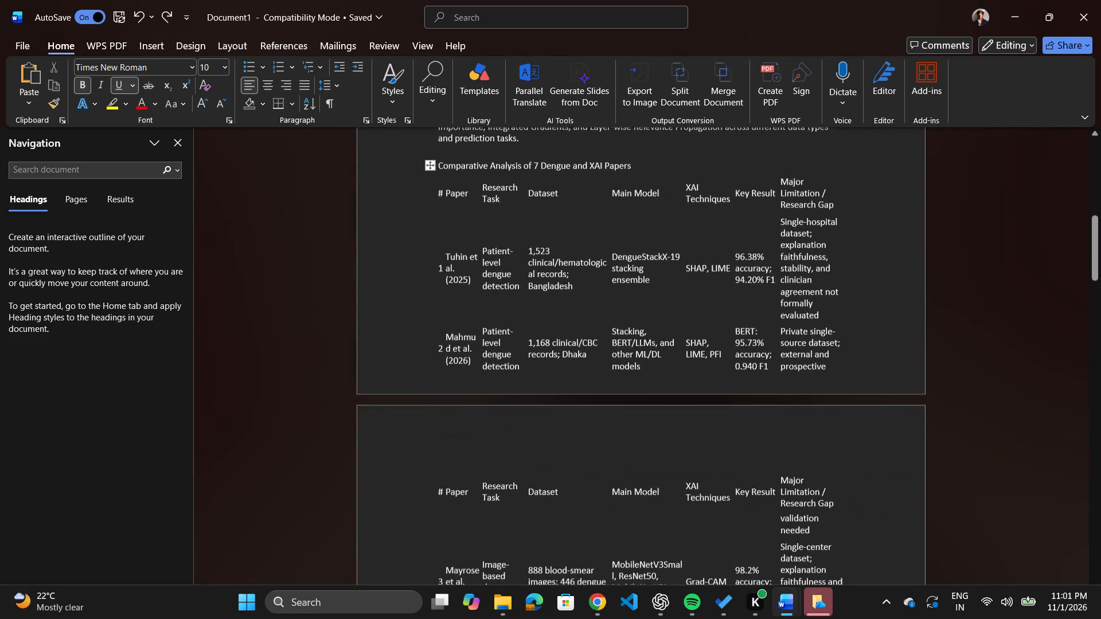
{"action": "scroll", "coordinate": [740, 400], "scroll_direction": "down", "scroll_amount": 4}
{"action": "left_click", "coordinate": [831, 390]}
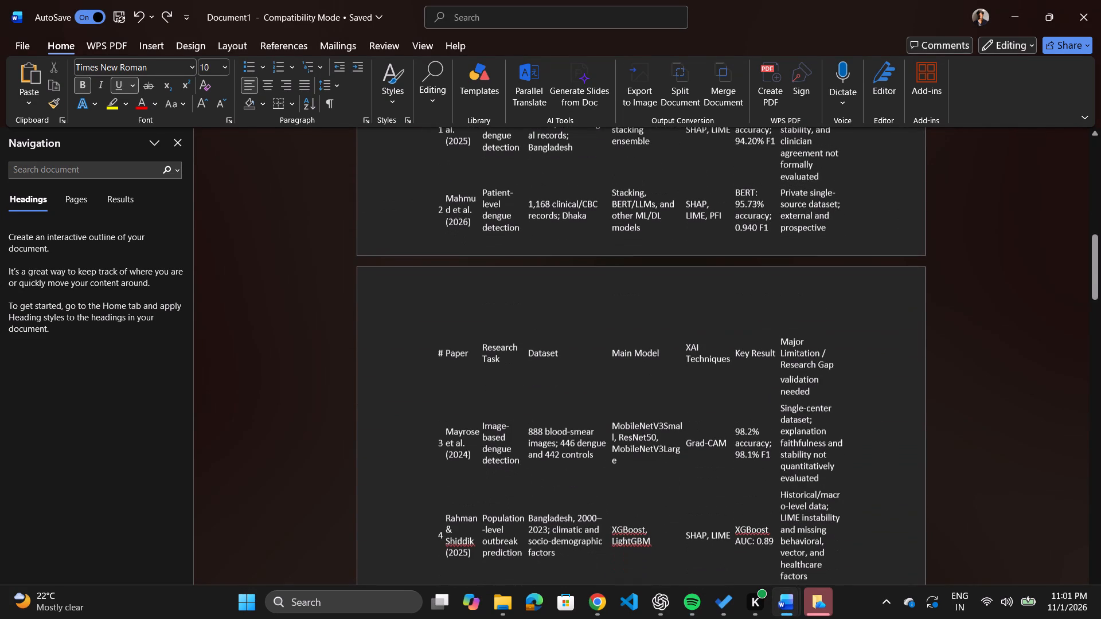
{"action": "key", "text": "Return"}
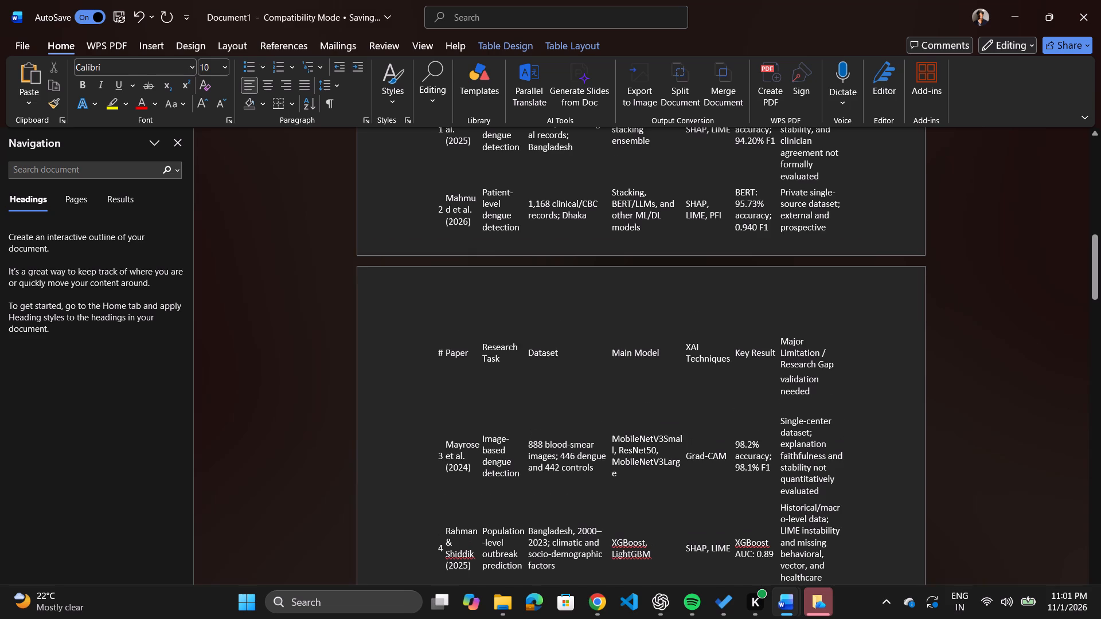
Try to delete the blank page that follows the advisory committee table by removing its empty paragraphs.
{"action": "scroll", "coordinate": [840, 366], "scroll_direction": "down", "scroll_amount": 19}
{"action": "scroll", "coordinate": [720, 391], "scroll_direction": "down", "scroll_amount": 5}
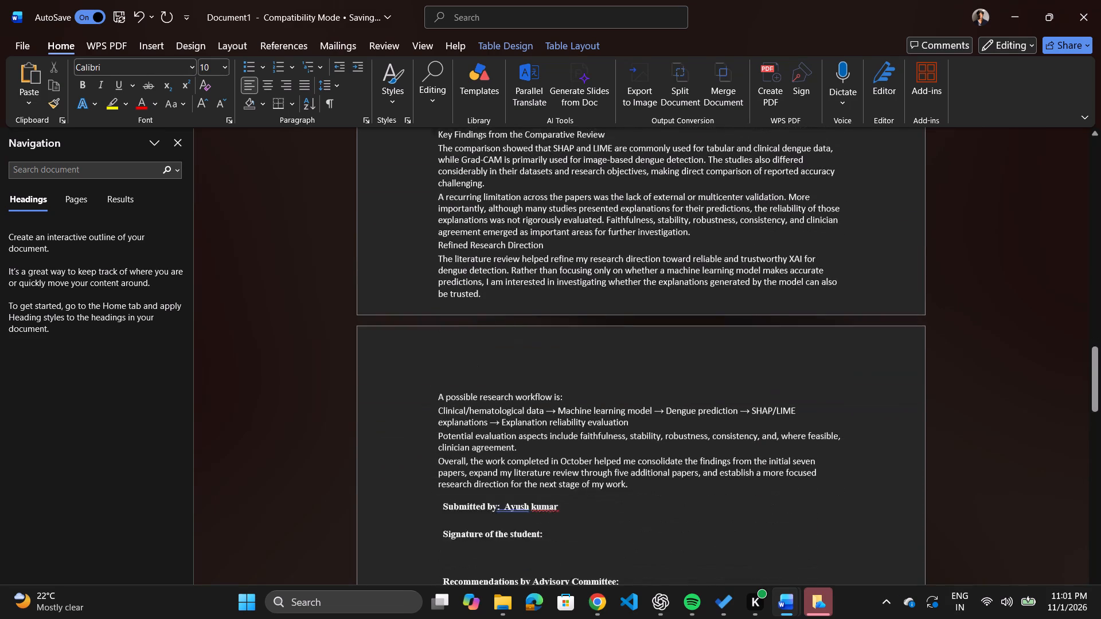
{"action": "scroll", "coordinate": [662, 376], "scroll_direction": "down", "scroll_amount": 19}
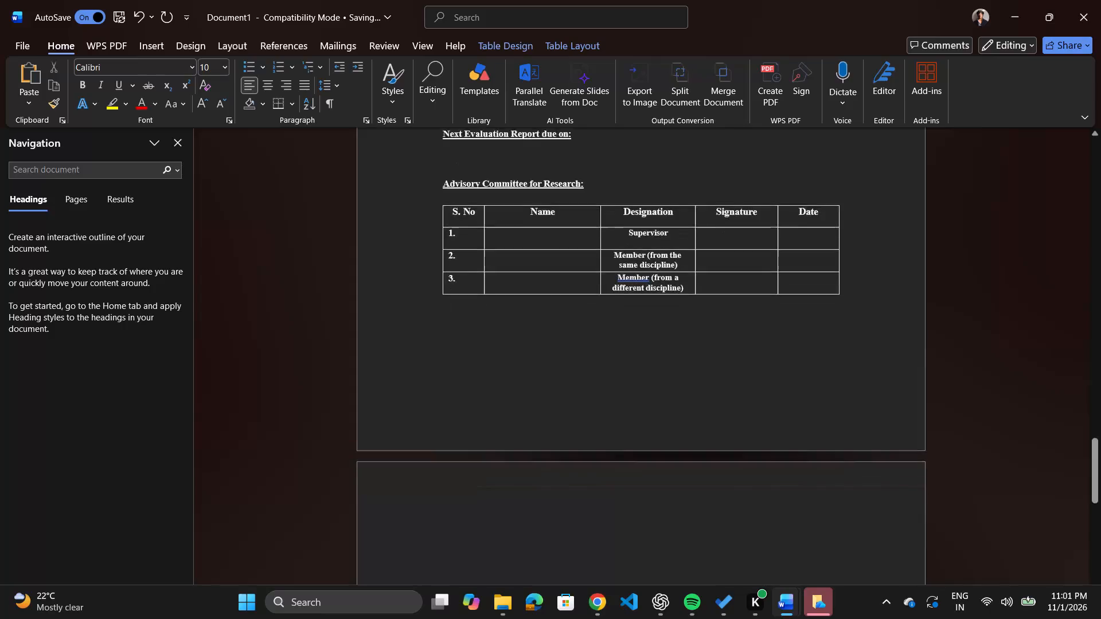
{"action": "scroll", "coordinate": [661, 373], "scroll_direction": "down", "scroll_amount": 20}
{"action": "scroll", "coordinate": [661, 373], "scroll_direction": "down", "scroll_amount": 5}
{"action": "left_click", "coordinate": [677, 350]}
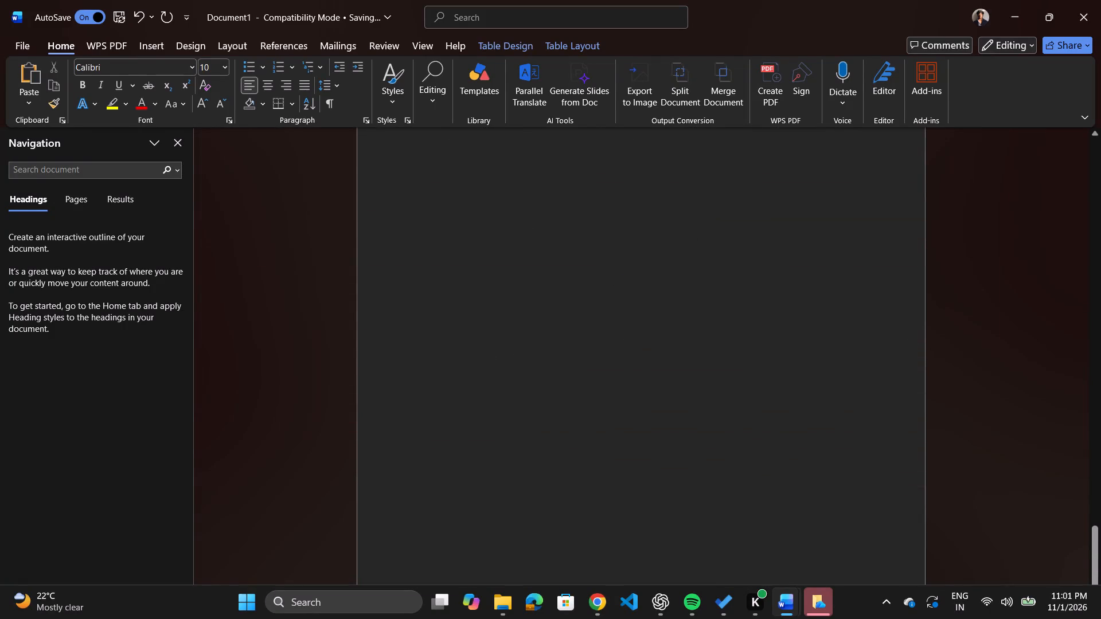
{"action": "right_click", "coordinate": [676, 351]}
{"action": "scroll", "coordinate": [677, 354], "scroll_direction": "up", "scroll_amount": 5}
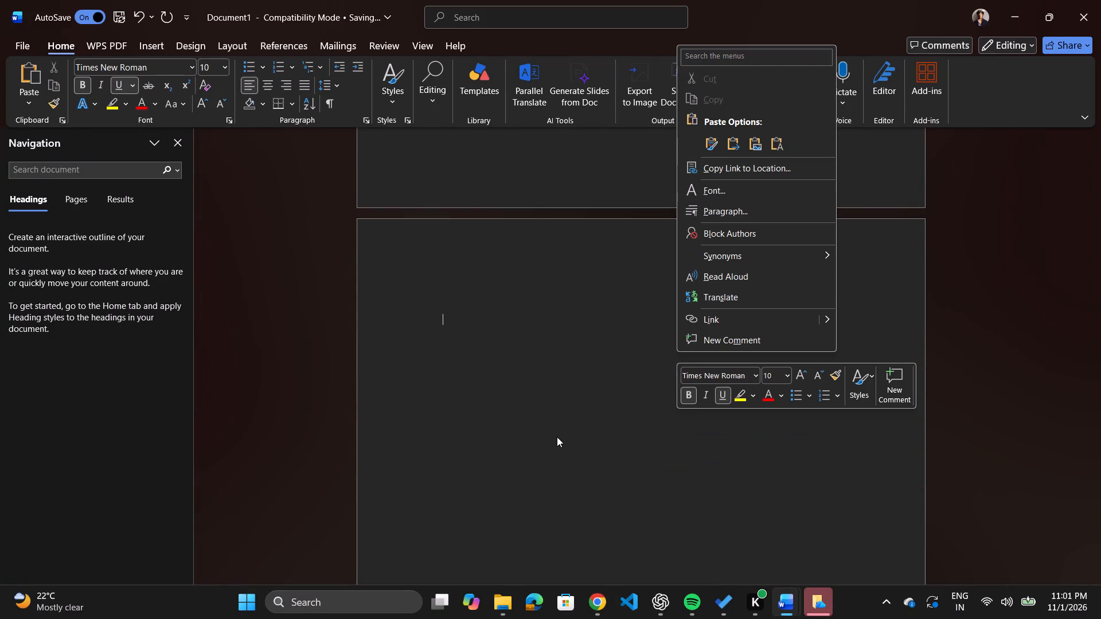
{"action": "key", "text": "ctrl+BackSpace"}
{"action": "key", "text": "BackSpace"}
{"action": "key", "text": "BackSpace"}
{"action": "key", "text": "BackSpace"}
{"action": "left_click", "coordinate": [556, 393]}
{"action": "left_click", "coordinate": [555, 393]}
{"action": "key", "text": "BackSpace"}
{"action": "key", "text": "BackSpace"}
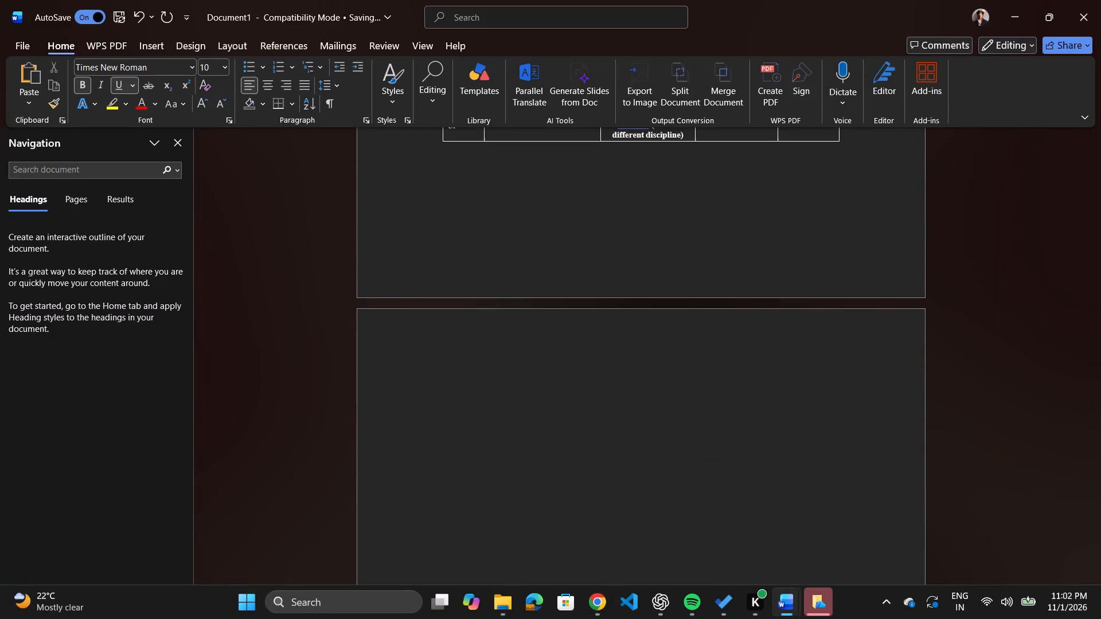
{"action": "key", "text": "BackSpace"}
{"action": "scroll", "coordinate": [555, 393], "scroll_direction": "up", "scroll_amount": 5}
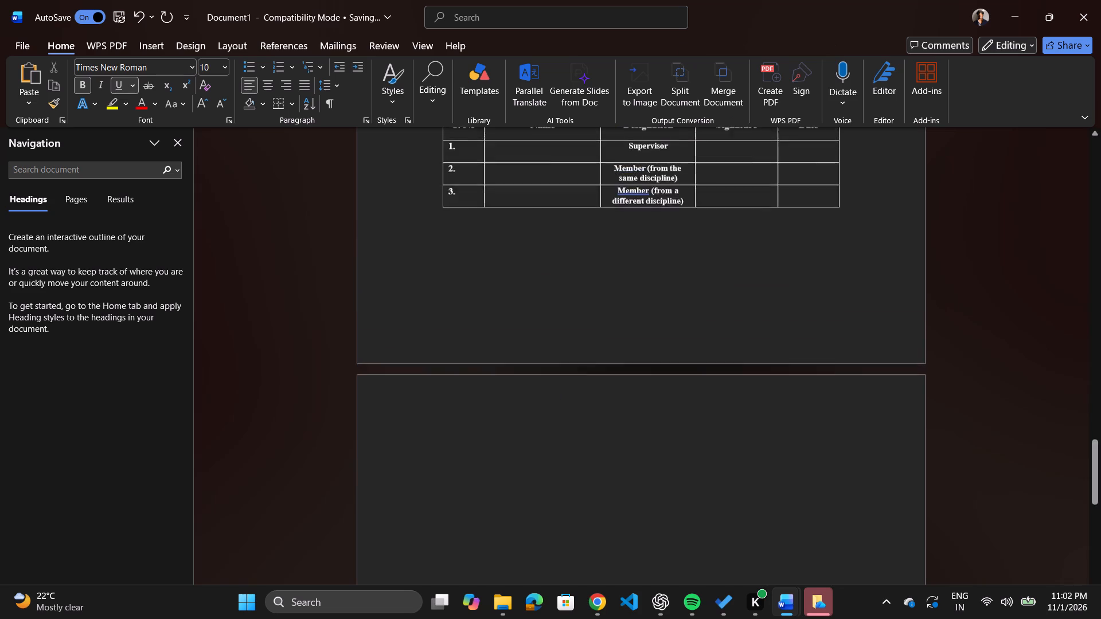
Open the "september mpr" PDF from Downloads and examine its header, write-up and advisory committee layout for comparison.
{"action": "scroll", "coordinate": [576, 416], "scroll_direction": "up", "scroll_amount": 2}
{"action": "scroll", "coordinate": [576, 416], "scroll_direction": "down", "scroll_amount": 4}
{"action": "scroll", "coordinate": [576, 417], "scroll_direction": "up", "scroll_amount": 20}
{"action": "scroll", "coordinate": [576, 417], "scroll_direction": "up", "scroll_amount": 4}
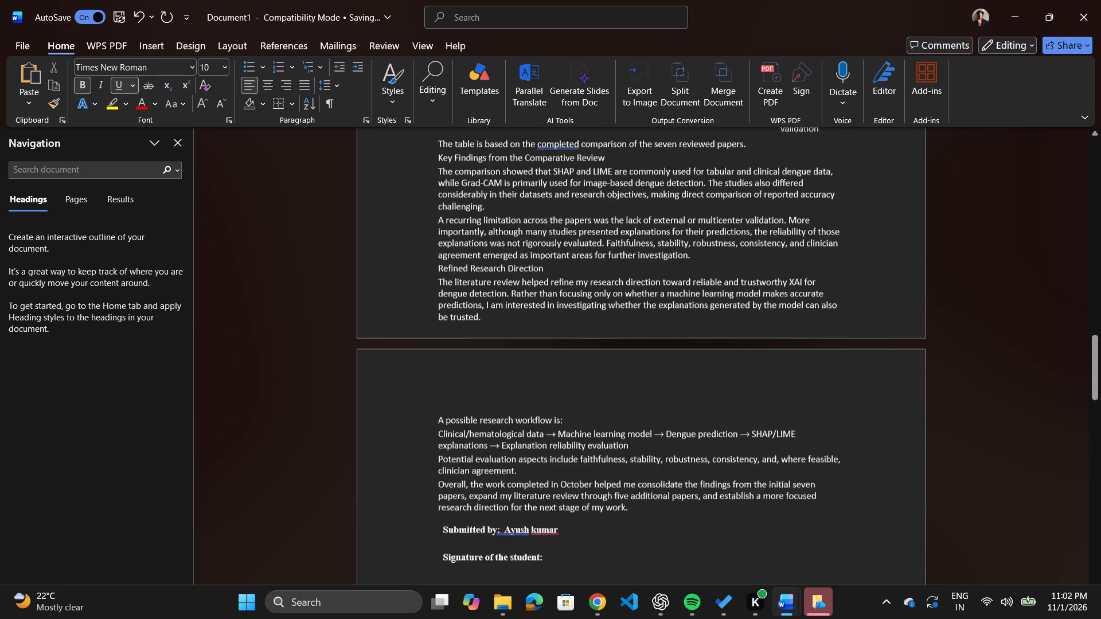
{"action": "scroll", "coordinate": [577, 419], "scroll_direction": "up", "scroll_amount": 20}
{"action": "scroll", "coordinate": [577, 419], "scroll_direction": "up", "scroll_amount": 19}
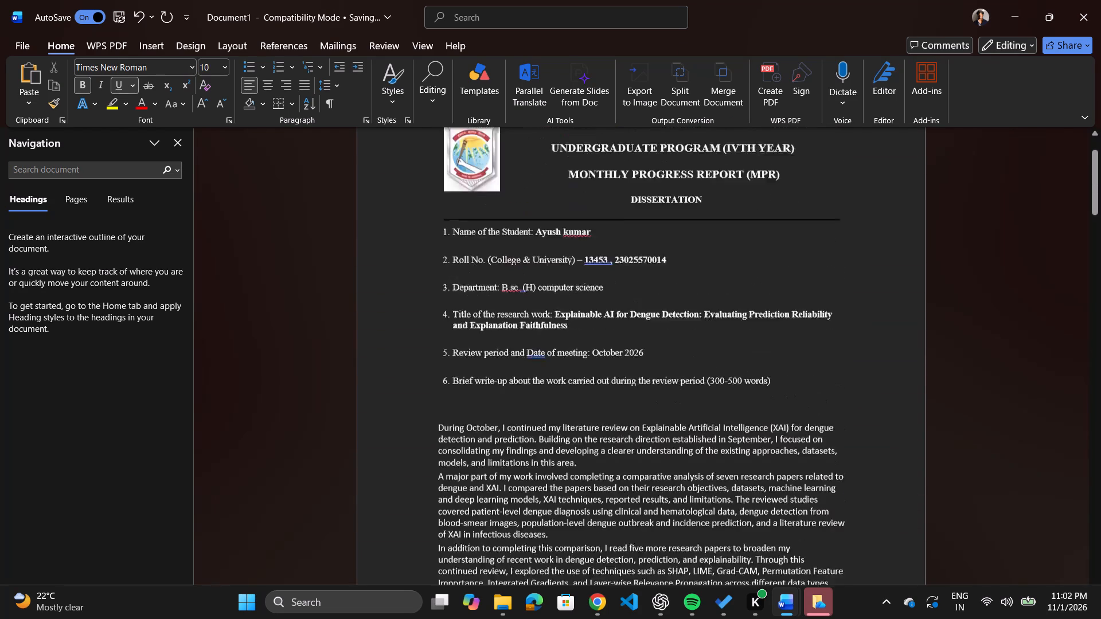
{"action": "scroll", "coordinate": [585, 425], "scroll_direction": "up", "scroll_amount": 10}
{"action": "key", "text": "alt+Tab"}
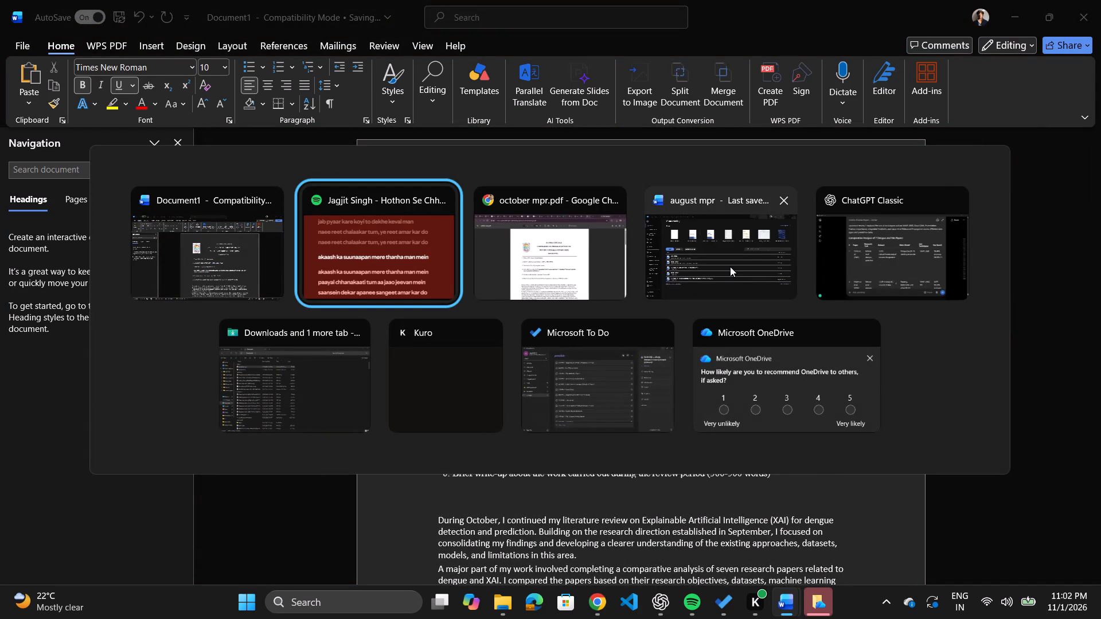
{"action": "left_click", "coordinate": [352, 390], "text": "alt"}
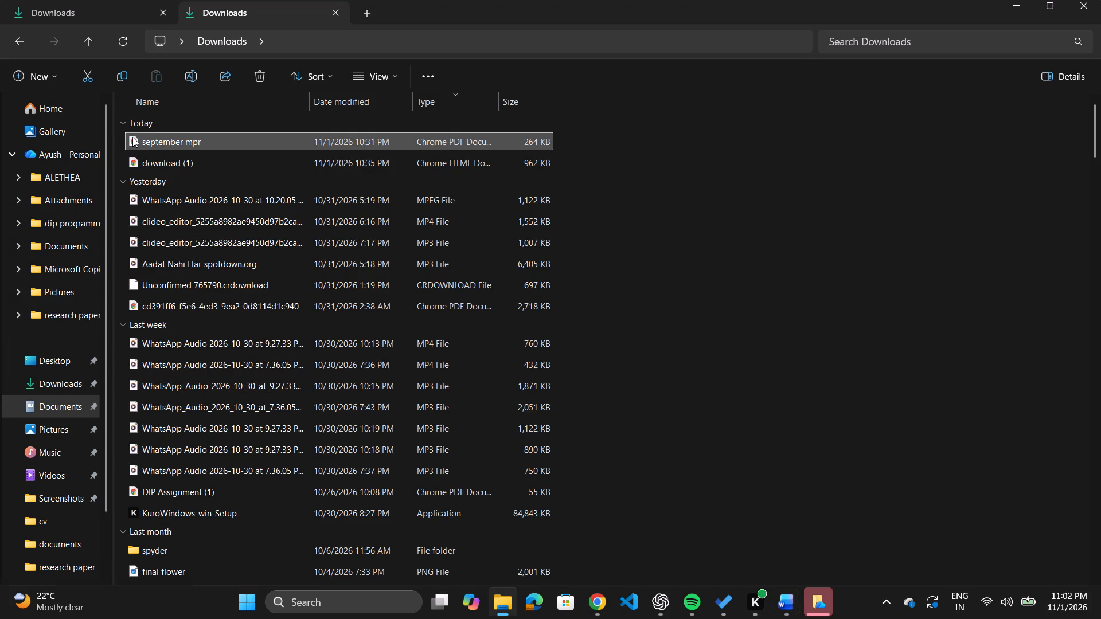
{"action": "scroll", "coordinate": [162, 168], "scroll_direction": "up", "scroll_amount": 3}
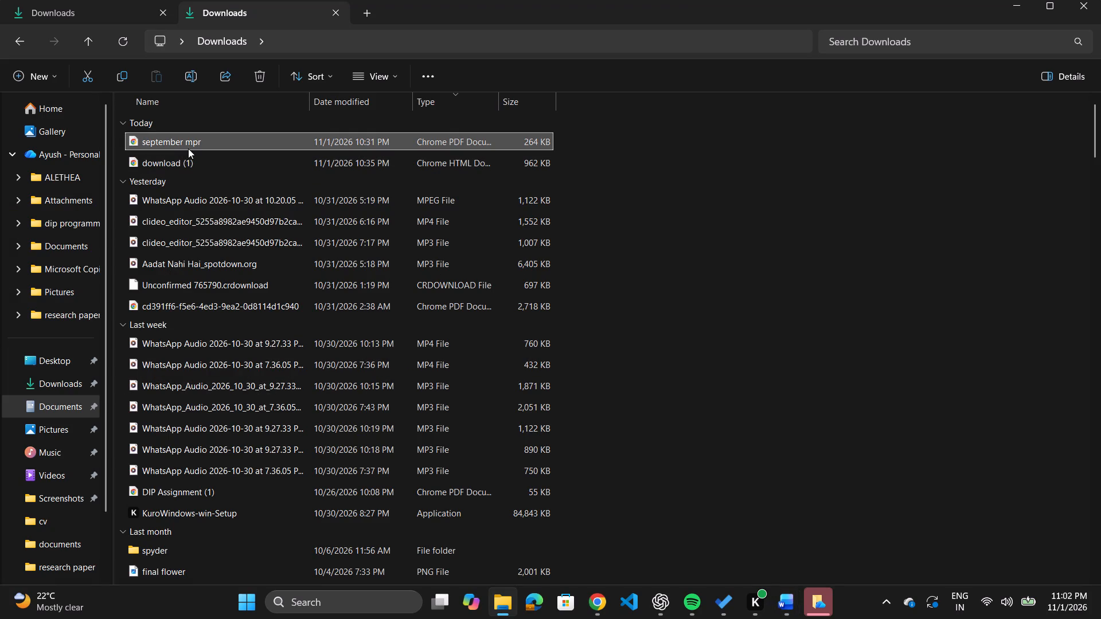
{"action": "double_click", "coordinate": [189, 150]}
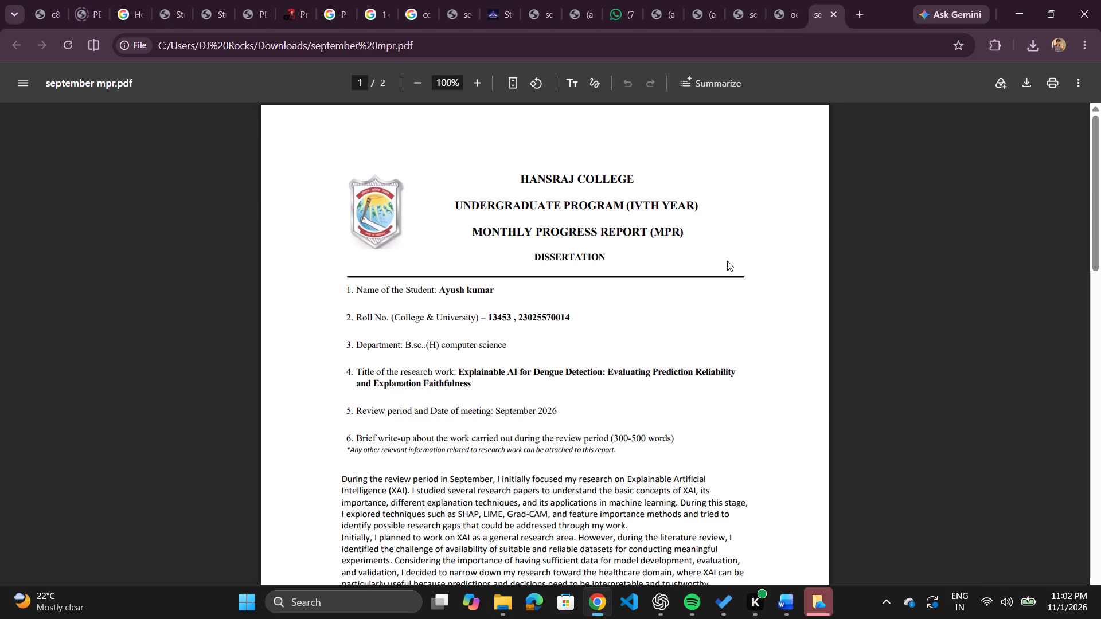
{"action": "scroll", "coordinate": [731, 290], "scroll_direction": "down", "scroll_amount": 14}
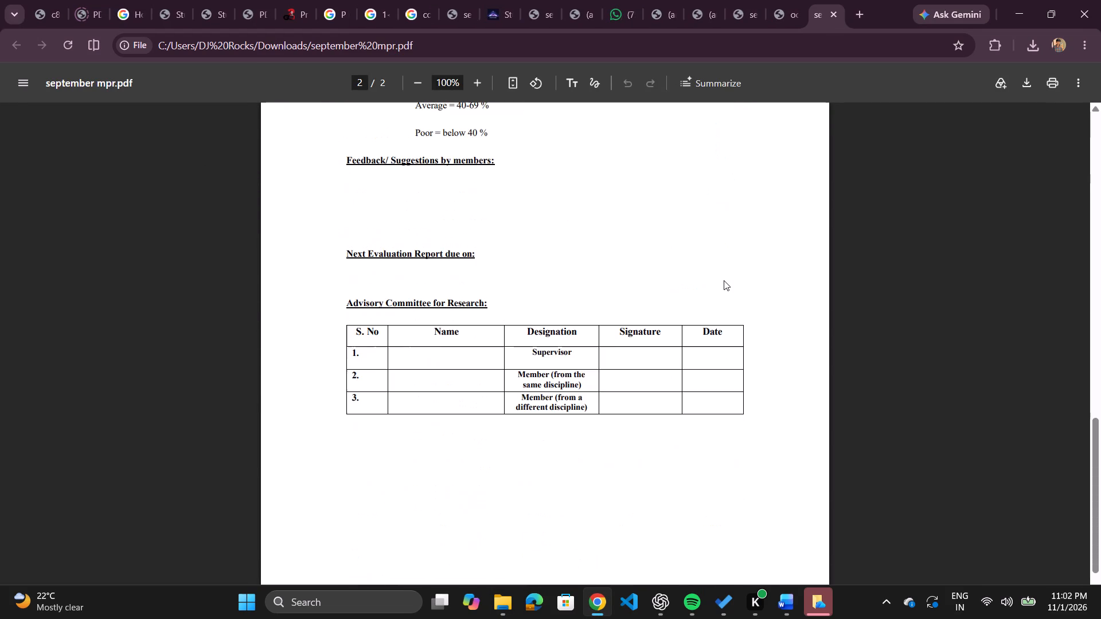
Switch to the Word report and delete the empty paragraphs on the blank page after the advisory committee table.
{"action": "key", "text": "alt+Tab"}
{"action": "key", "text": "alt+Tab"}
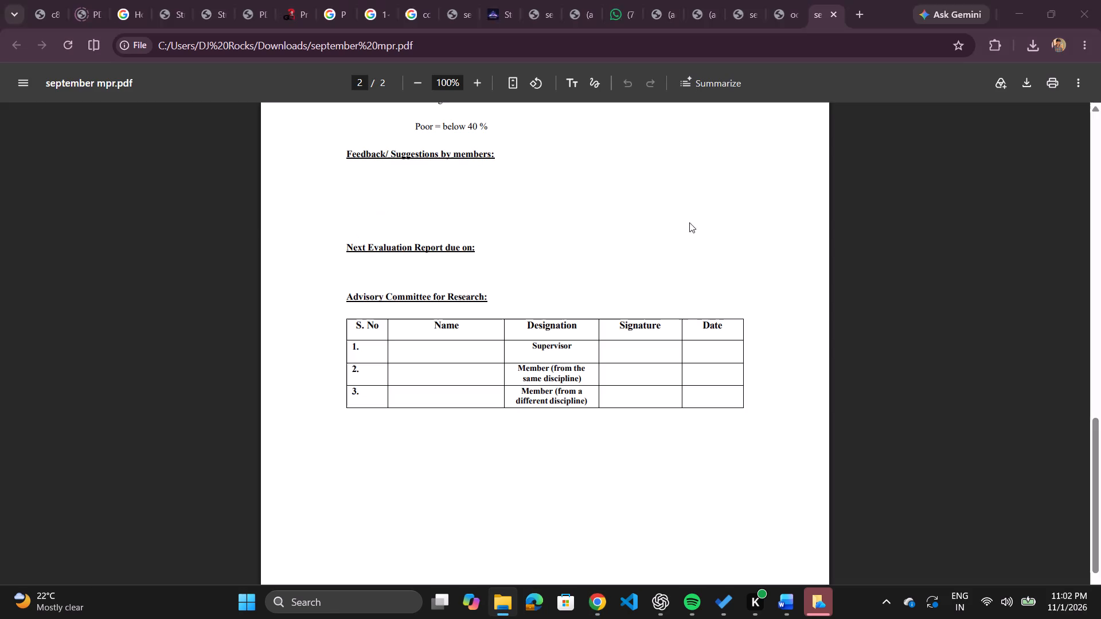
{"action": "key", "text": "alt+Tab"}
{"action": "key", "text": "alt+Tab"}
{"action": "scroll", "coordinate": [602, 291], "scroll_direction": "down", "scroll_amount": 12}
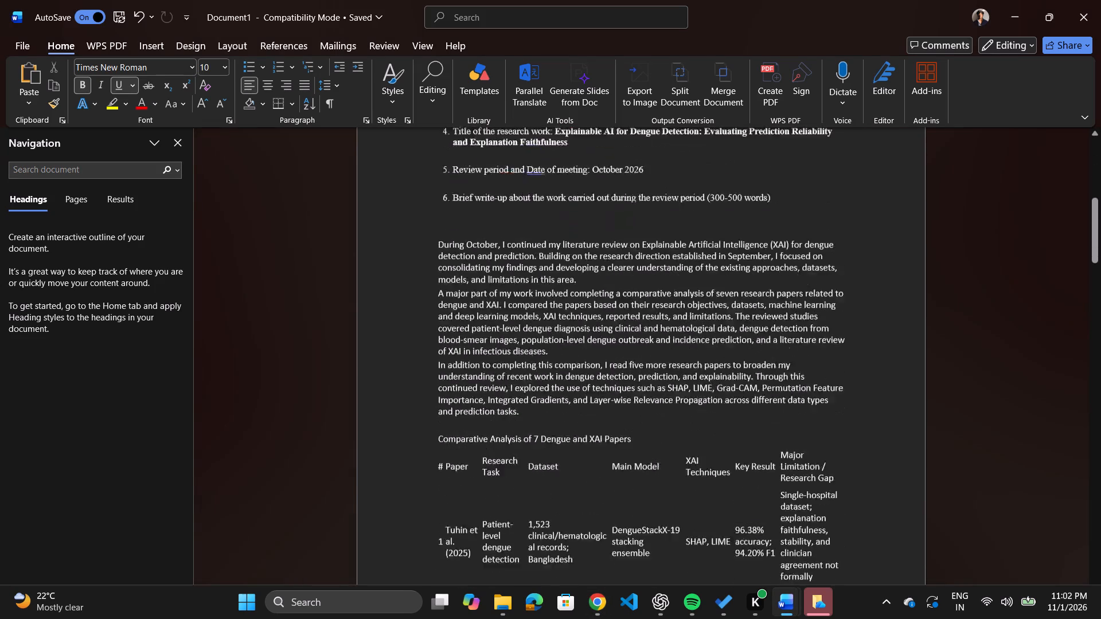
{"action": "scroll", "coordinate": [604, 335], "scroll_direction": "down", "scroll_amount": 20}
{"action": "scroll", "coordinate": [604, 335], "scroll_direction": "down", "scroll_amount": 10}
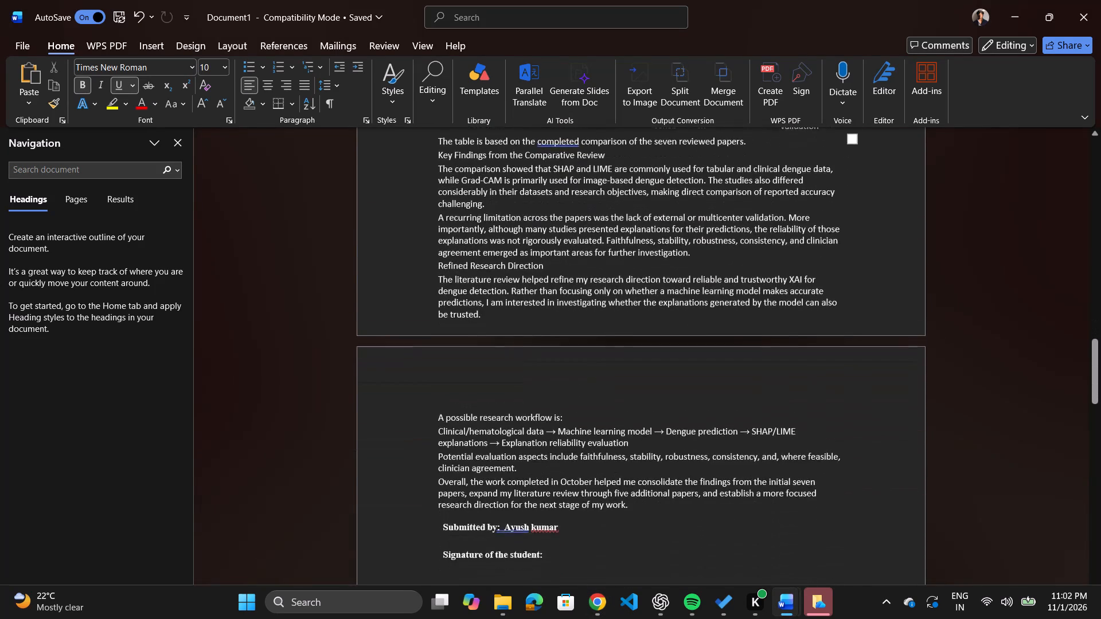
{"action": "scroll", "coordinate": [605, 342], "scroll_direction": "down", "scroll_amount": 20}
{"action": "scroll", "coordinate": [605, 342], "scroll_direction": "down", "scroll_amount": 11}
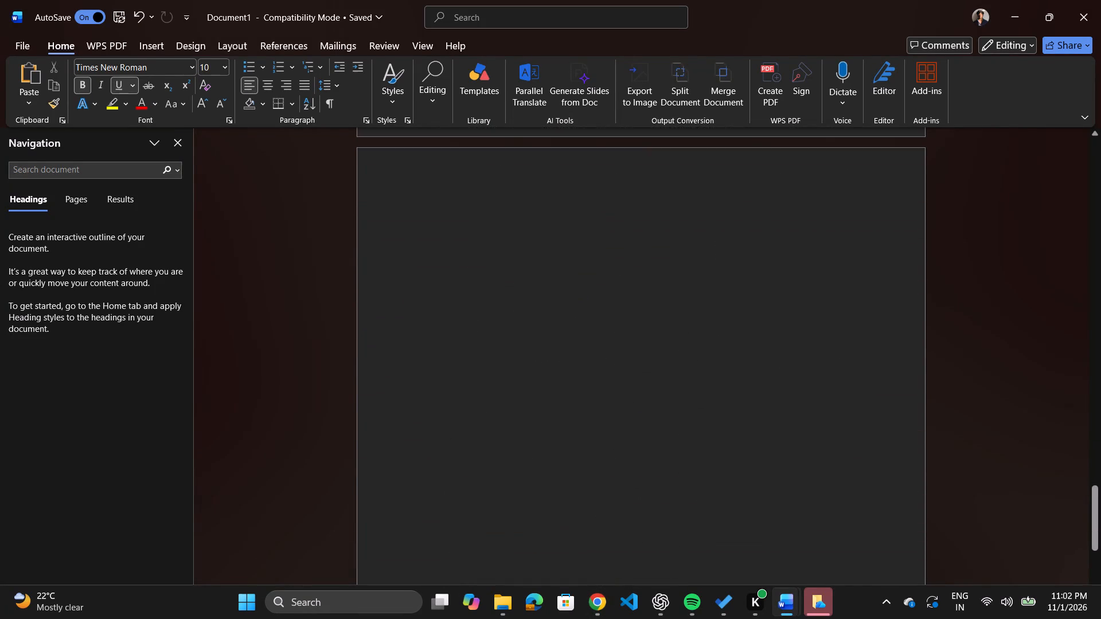
{"action": "left_click", "coordinate": [612, 327]}
{"action": "key", "text": "ctrl+BackSpace"}
{"action": "key", "text": "ctrl+BackSpace"}
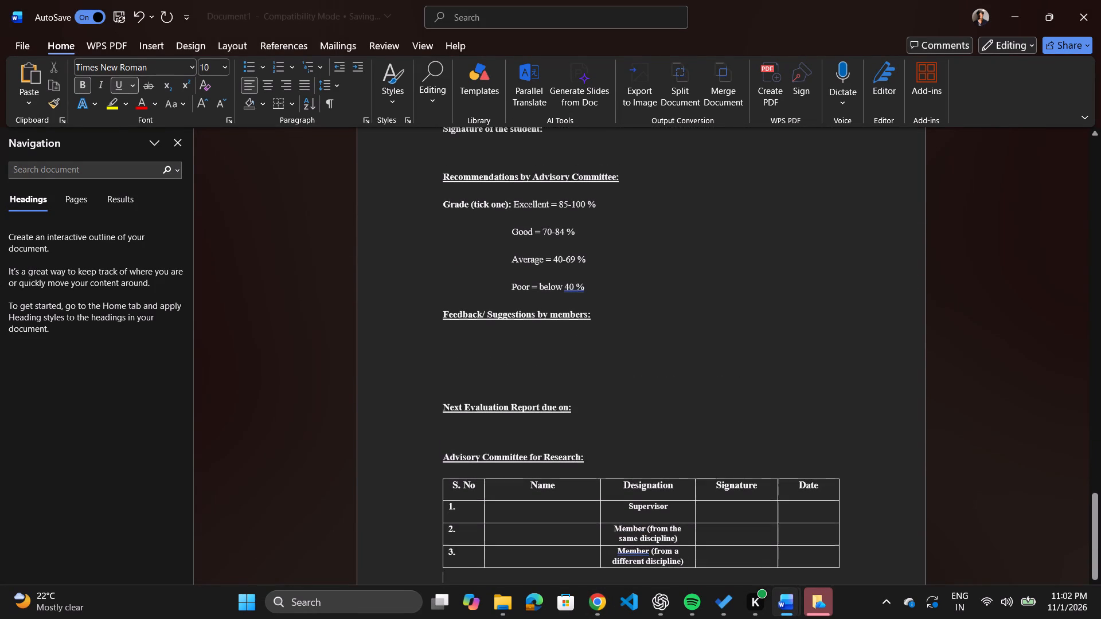
{"action": "scroll", "coordinate": [630, 309], "scroll_direction": "down", "scroll_amount": 1}
Return to the college header at the start of the report and close the Navigation pane.
{"action": "scroll", "coordinate": [637, 324], "scroll_direction": "up", "scroll_amount": 16}
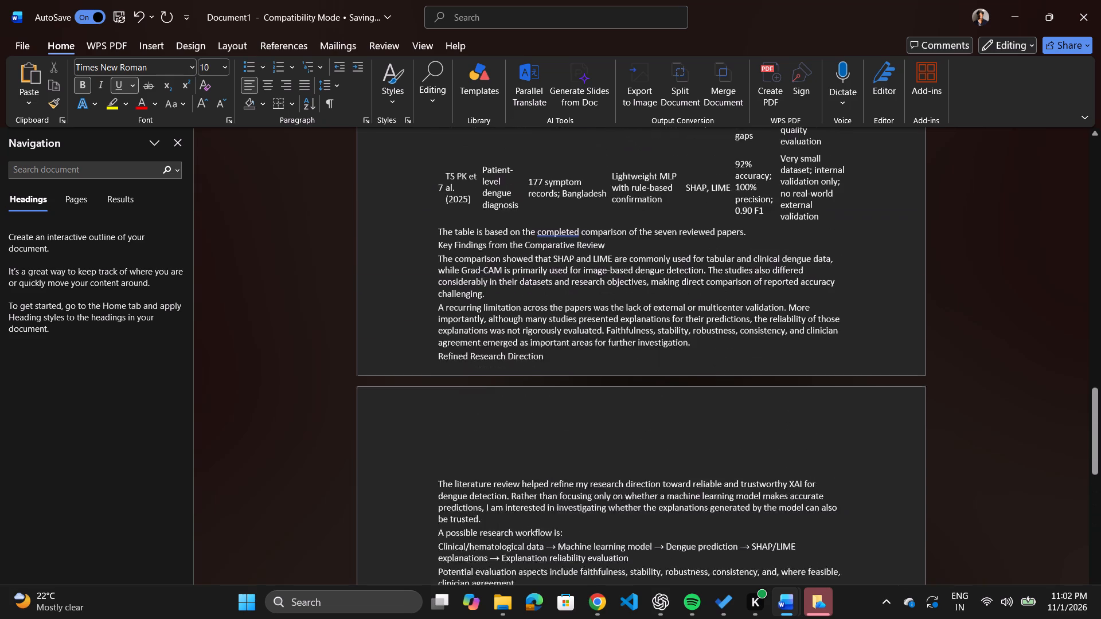
{"action": "scroll", "coordinate": [641, 372], "scroll_direction": "up", "scroll_amount": 20}
{"action": "scroll", "coordinate": [641, 372], "scroll_direction": "up", "scroll_amount": 17}
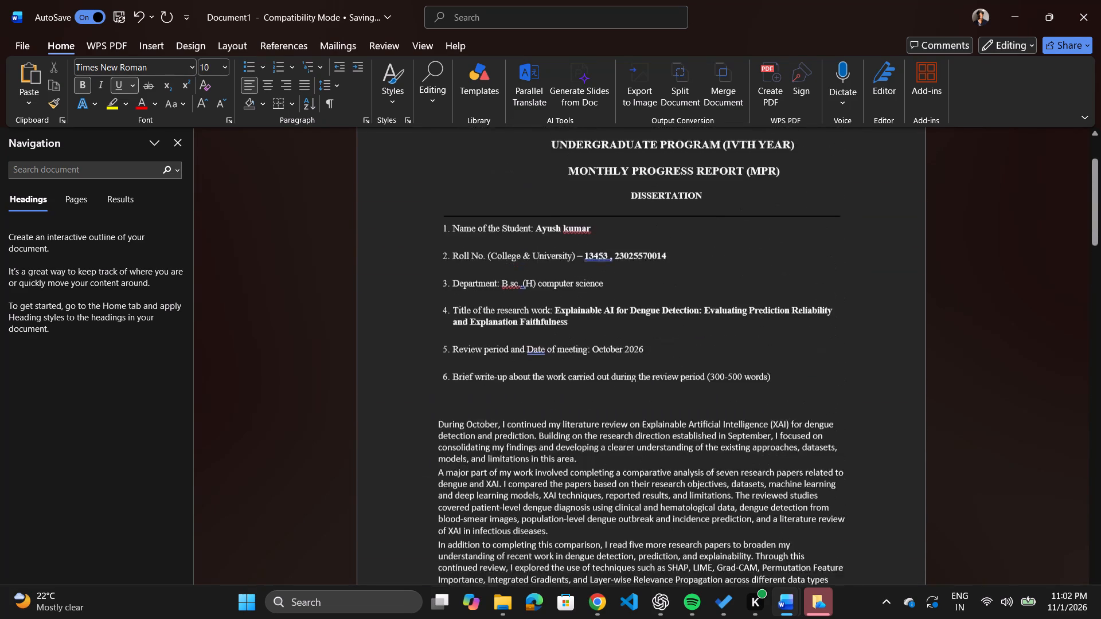
{"action": "scroll", "coordinate": [642, 377], "scroll_direction": "up", "scroll_amount": 11}
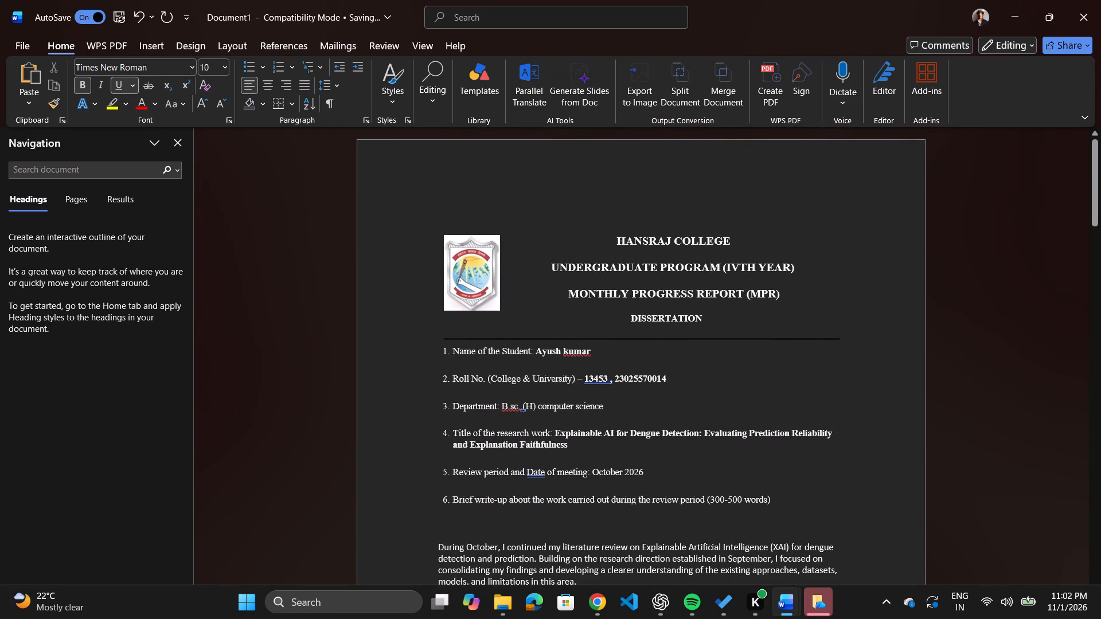
{"action": "left_click", "coordinate": [434, 230]}
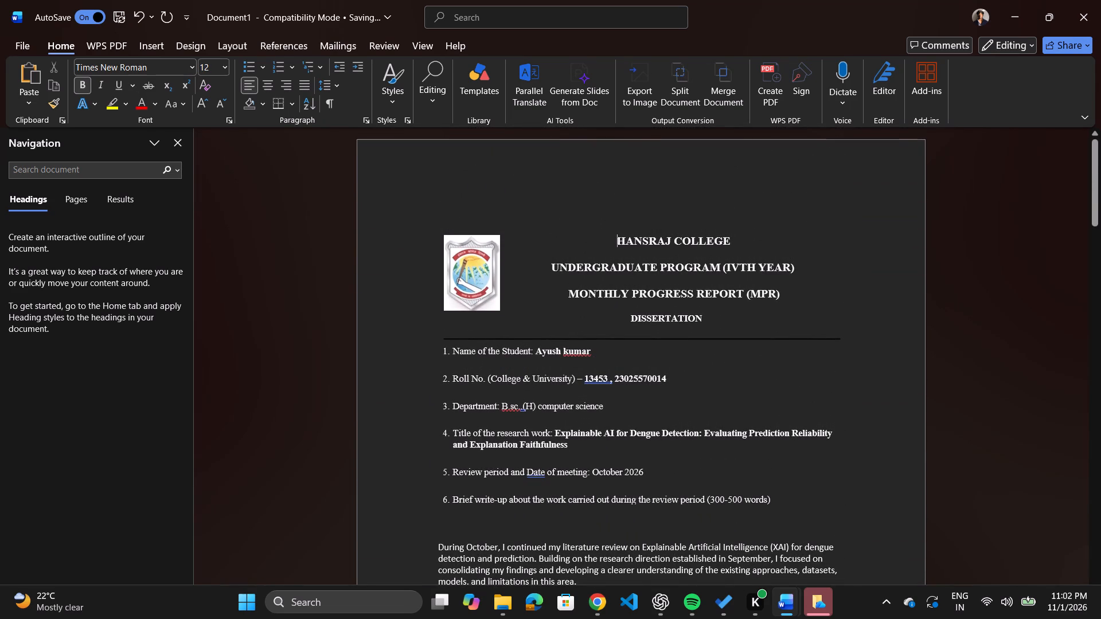
{"action": "left_click", "coordinate": [292, 223]}
{"action": "left_click", "coordinate": [181, 146]}
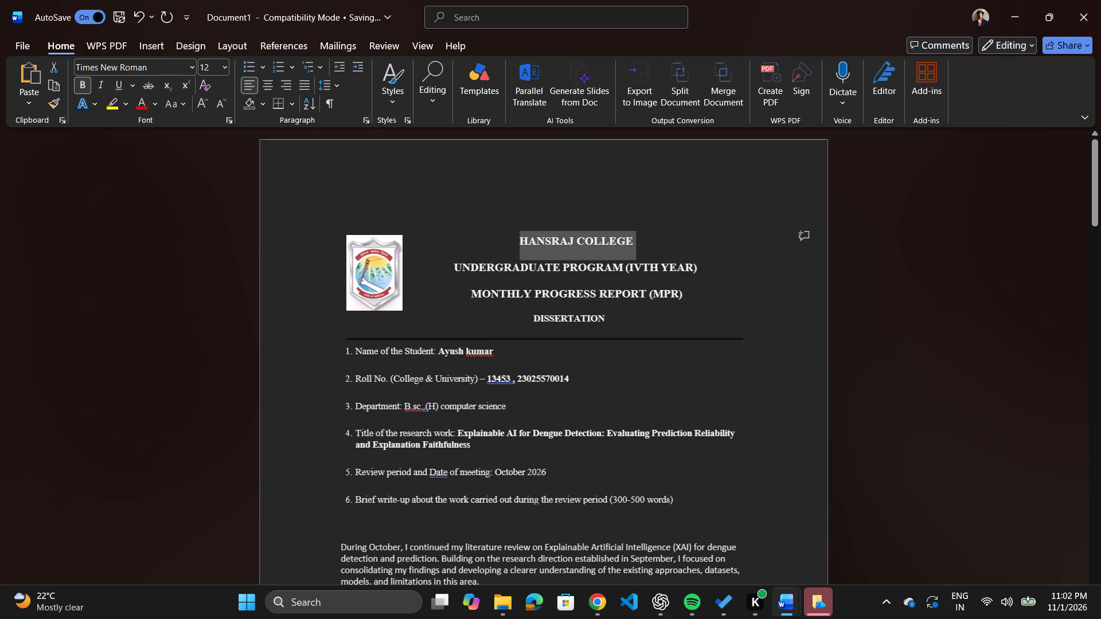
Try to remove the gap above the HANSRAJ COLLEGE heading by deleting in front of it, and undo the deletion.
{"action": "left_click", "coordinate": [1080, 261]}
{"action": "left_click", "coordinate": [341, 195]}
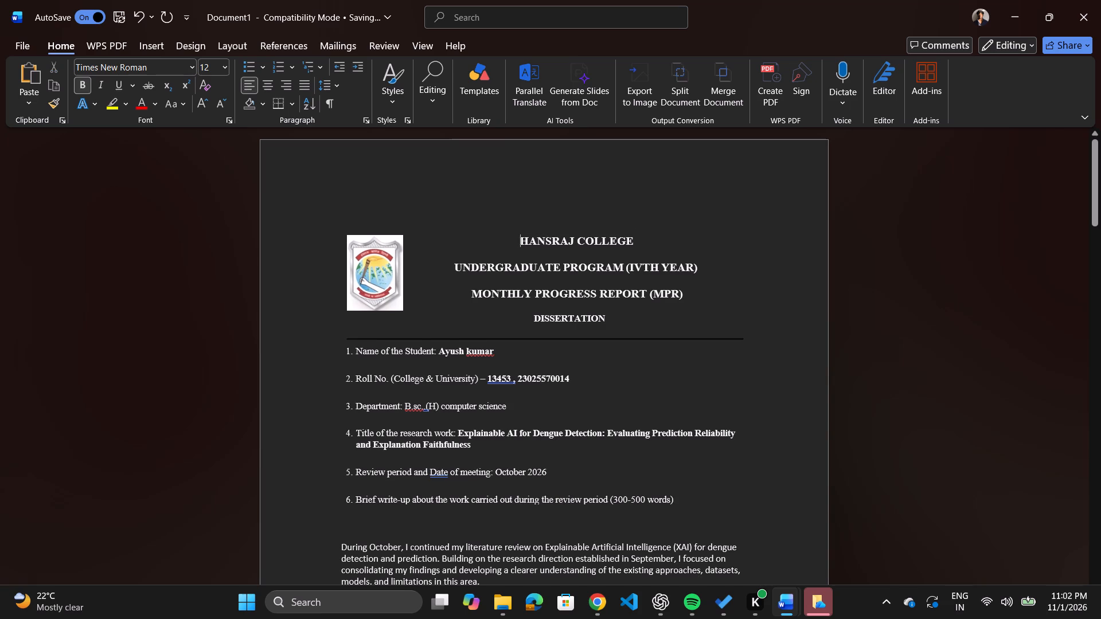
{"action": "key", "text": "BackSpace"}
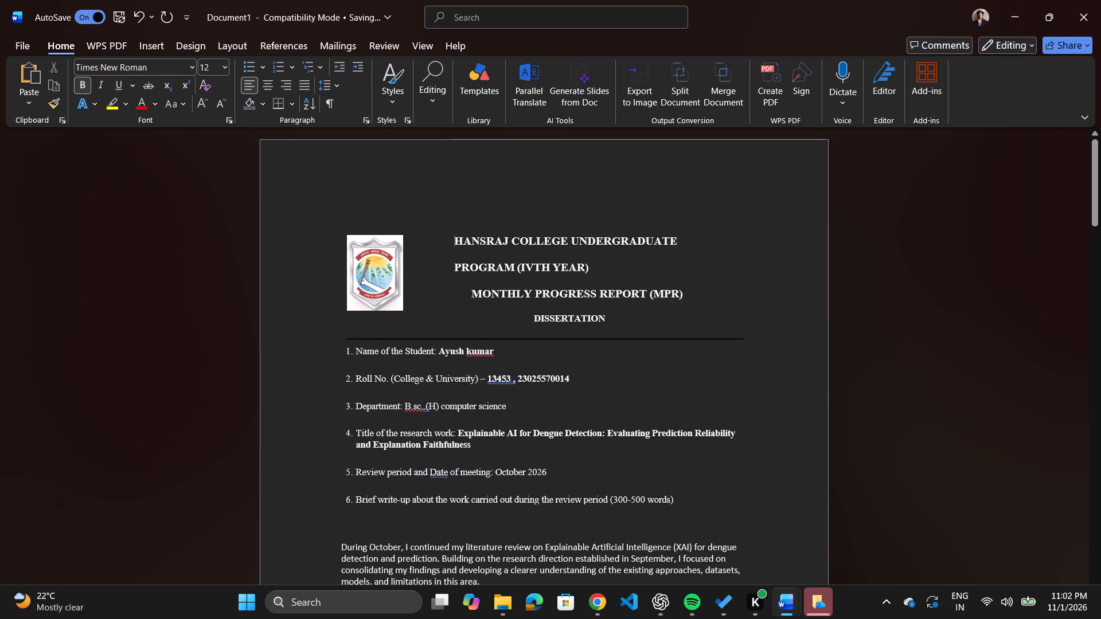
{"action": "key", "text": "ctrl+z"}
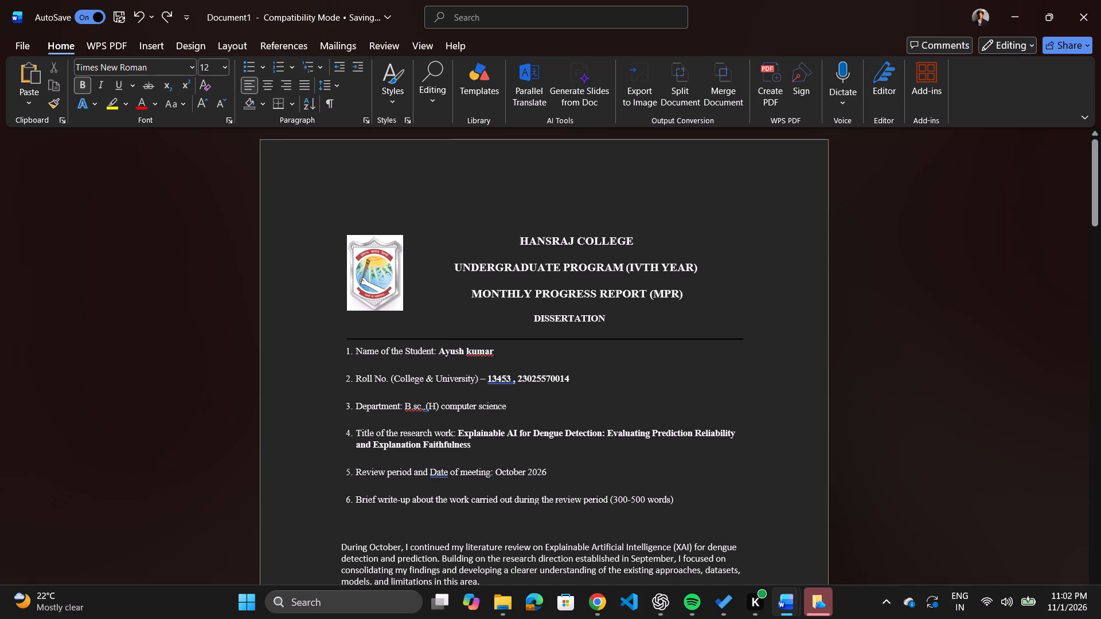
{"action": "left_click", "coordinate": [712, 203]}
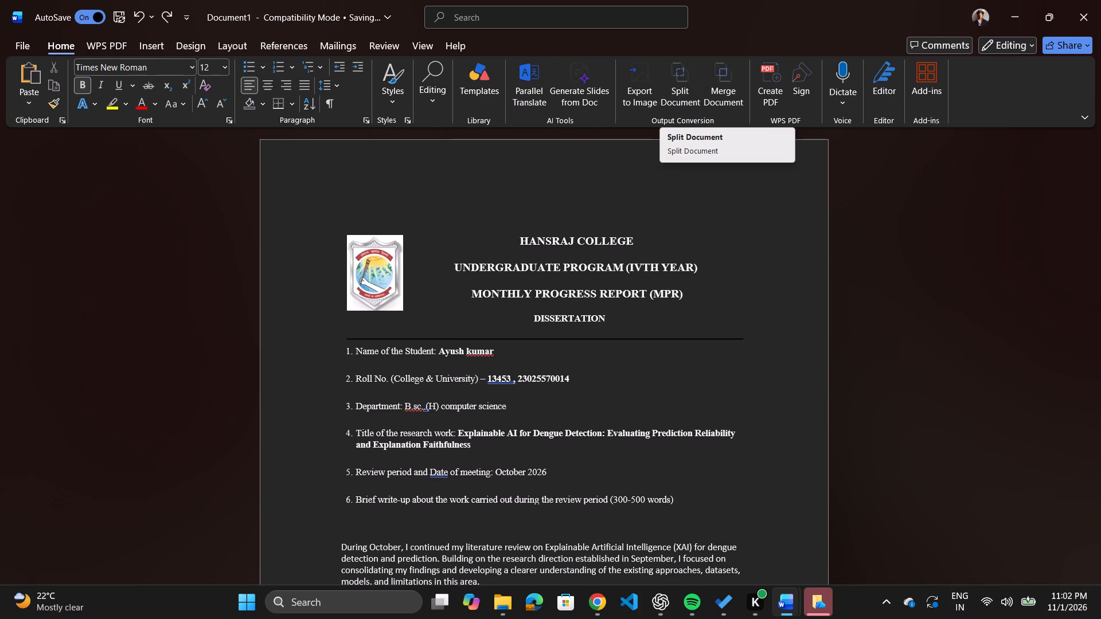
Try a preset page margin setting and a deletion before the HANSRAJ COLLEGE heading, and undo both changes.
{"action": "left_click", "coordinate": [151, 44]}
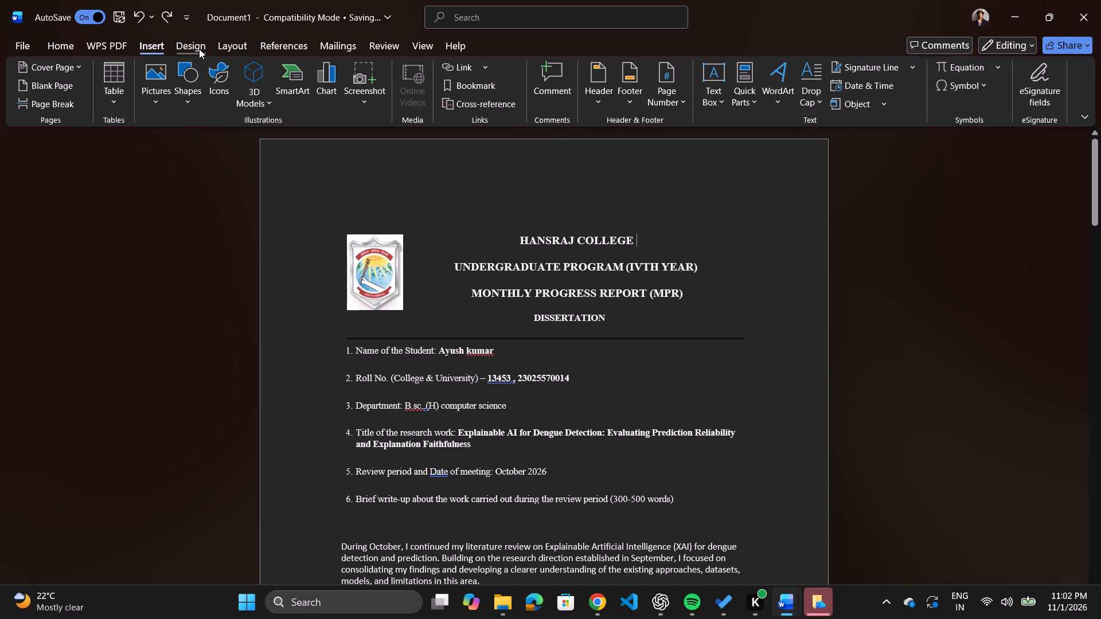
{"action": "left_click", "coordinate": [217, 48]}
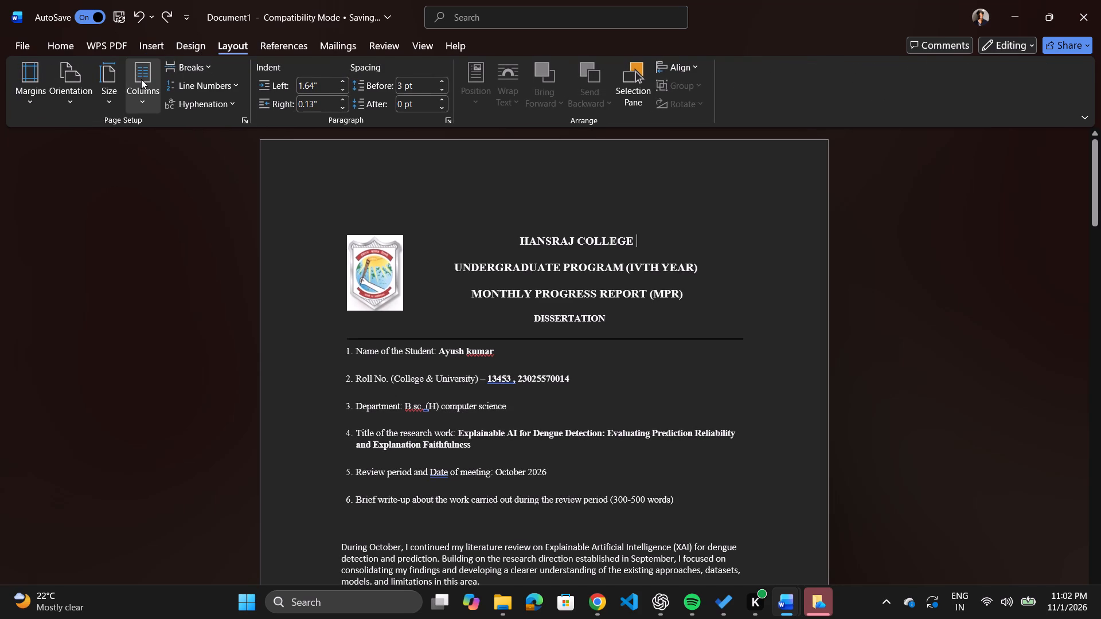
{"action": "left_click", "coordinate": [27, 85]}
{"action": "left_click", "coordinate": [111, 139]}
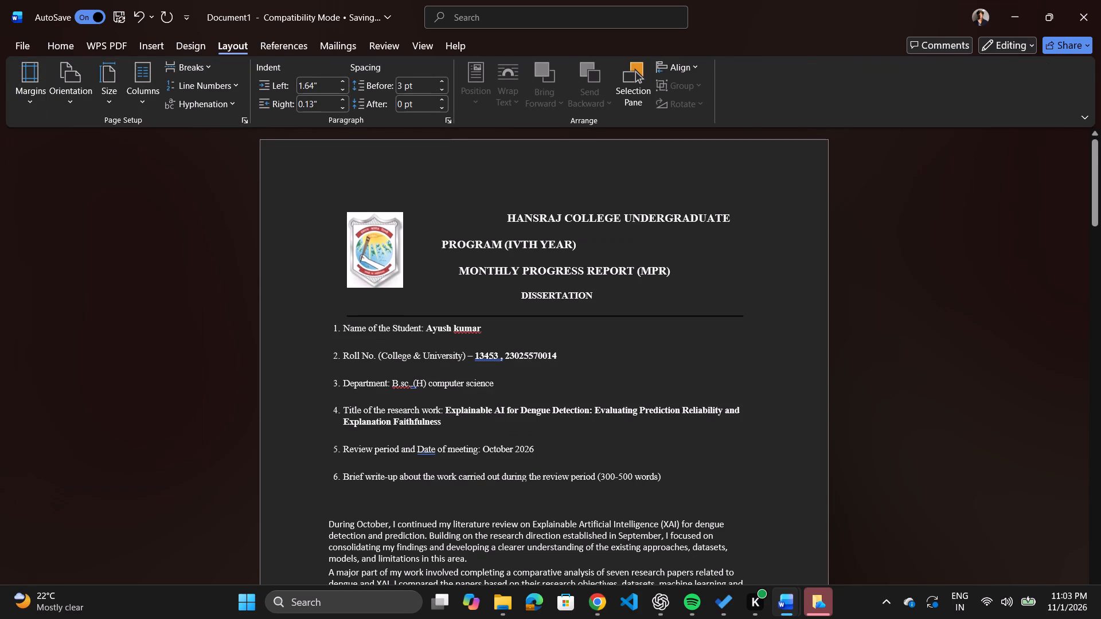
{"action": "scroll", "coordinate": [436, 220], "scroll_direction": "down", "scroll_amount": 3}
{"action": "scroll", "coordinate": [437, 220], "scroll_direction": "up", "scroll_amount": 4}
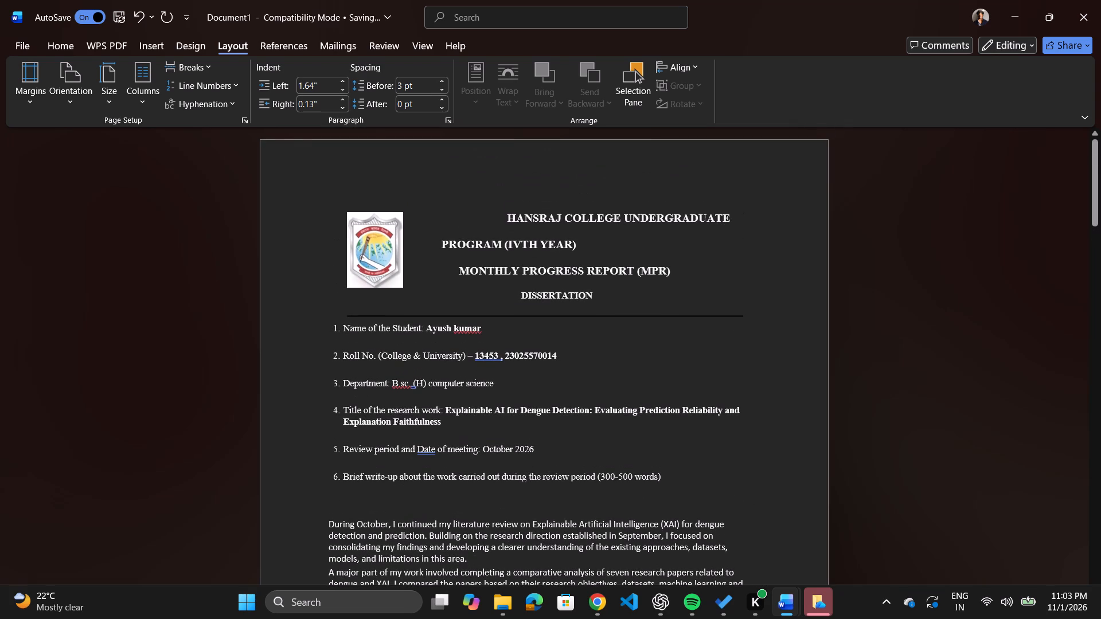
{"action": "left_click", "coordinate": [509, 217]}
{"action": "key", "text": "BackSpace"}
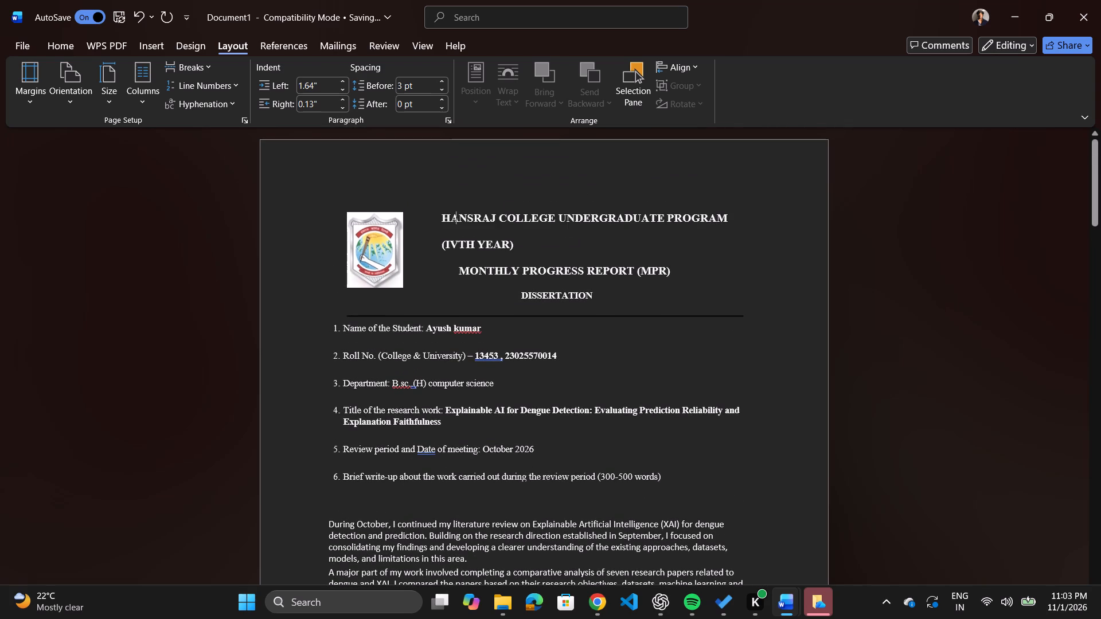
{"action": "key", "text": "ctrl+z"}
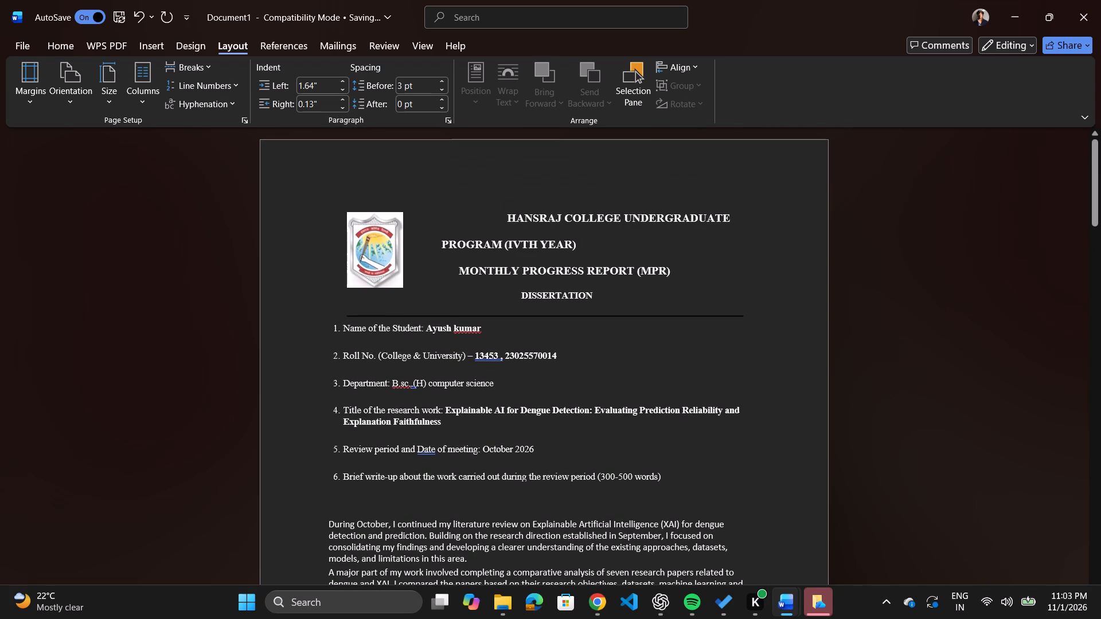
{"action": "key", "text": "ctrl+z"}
Examine how the write-up and the comparison table of seven dengue papers flow across the pages.
{"action": "scroll", "coordinate": [497, 214], "scroll_direction": "down", "scroll_amount": 11}
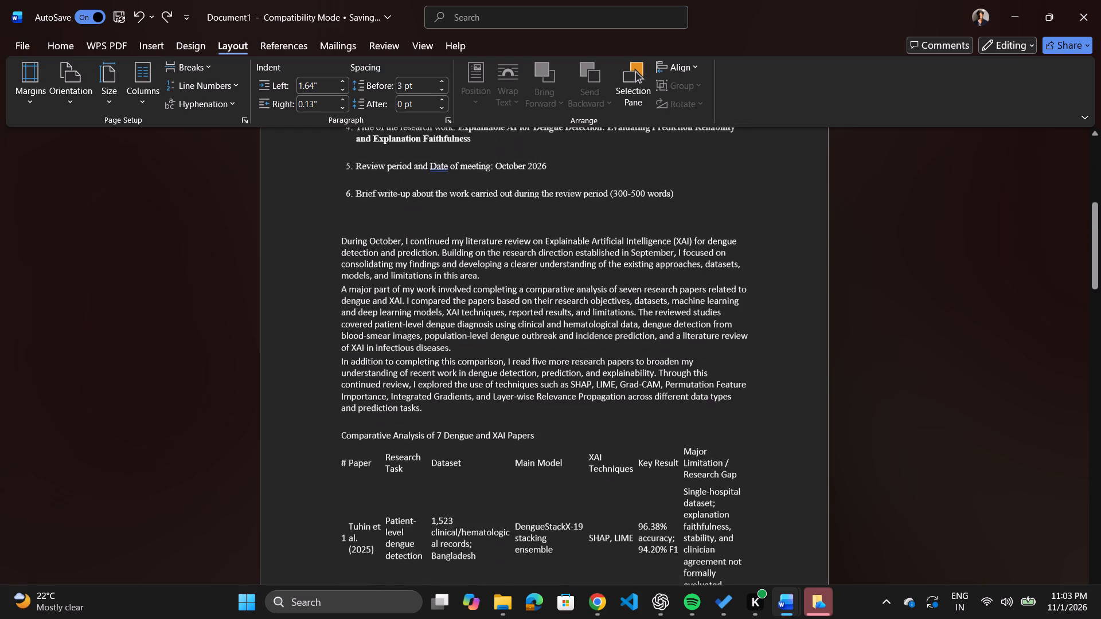
{"action": "scroll", "coordinate": [499, 228], "scroll_direction": "down", "scroll_amount": 18}
{"action": "scroll", "coordinate": [481, 210], "scroll_direction": "up", "scroll_amount": 2}
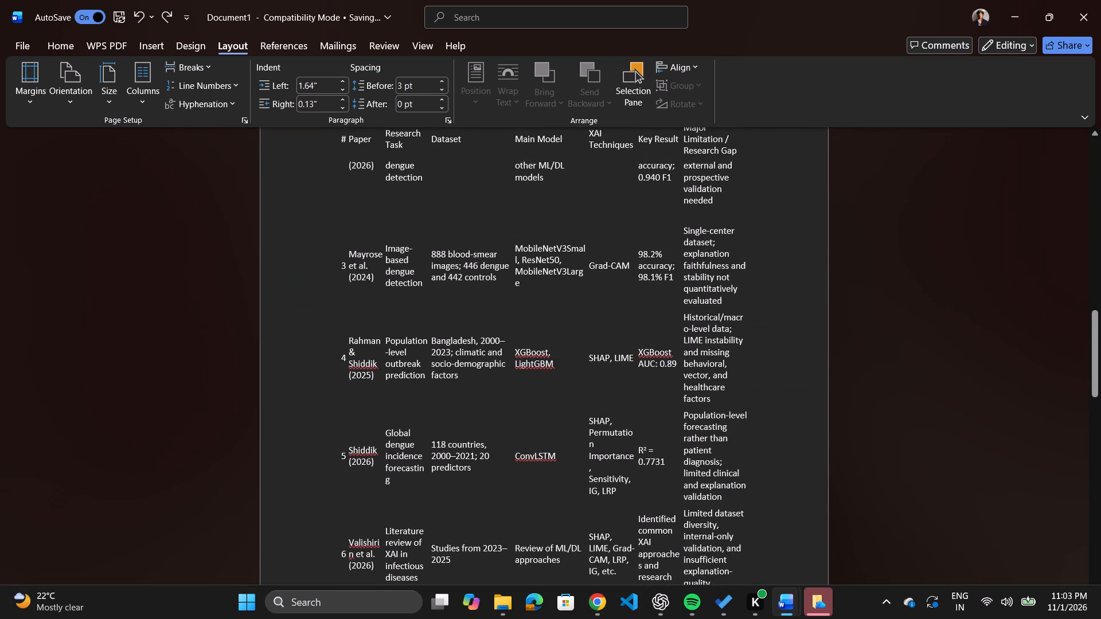
{"action": "scroll", "coordinate": [299, 238], "scroll_direction": "up", "scroll_amount": 8}
{"action": "scroll", "coordinate": [413, 241], "scroll_direction": "up", "scroll_amount": 4}
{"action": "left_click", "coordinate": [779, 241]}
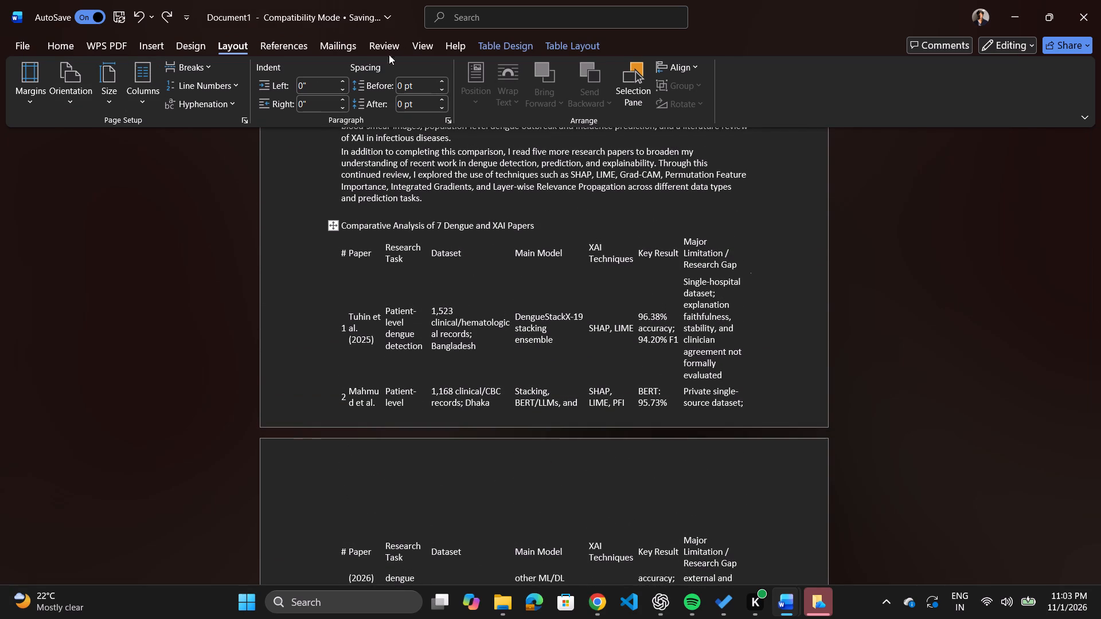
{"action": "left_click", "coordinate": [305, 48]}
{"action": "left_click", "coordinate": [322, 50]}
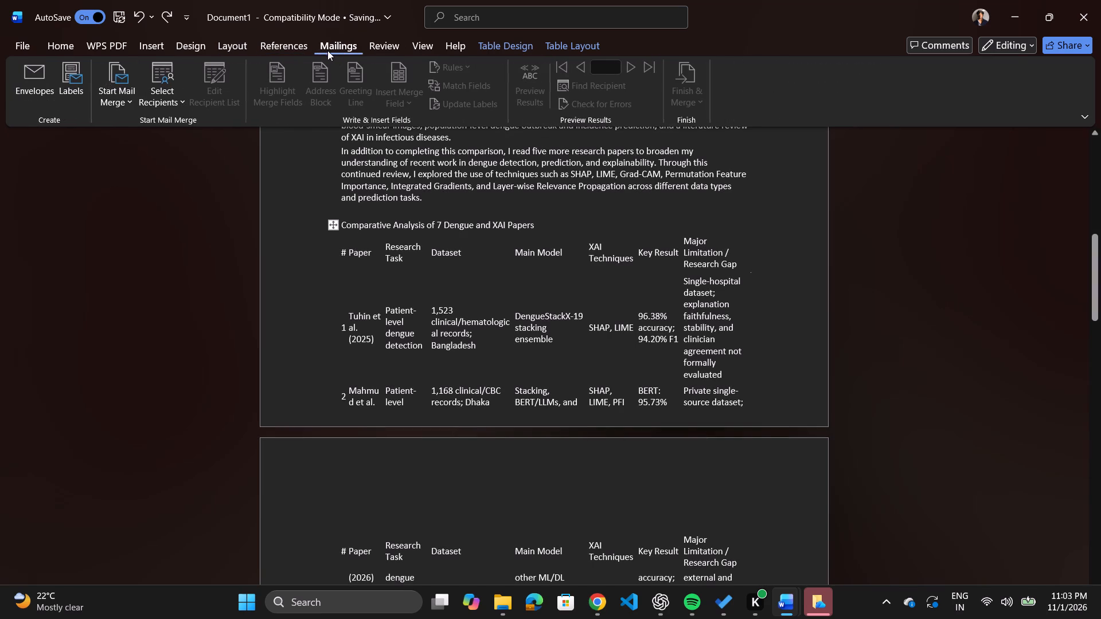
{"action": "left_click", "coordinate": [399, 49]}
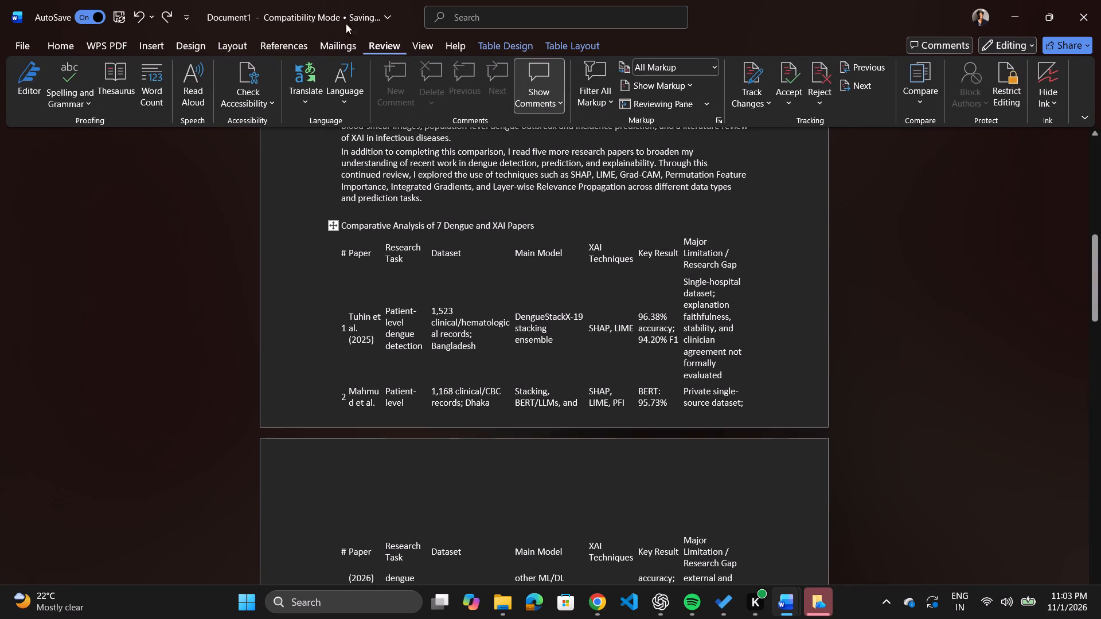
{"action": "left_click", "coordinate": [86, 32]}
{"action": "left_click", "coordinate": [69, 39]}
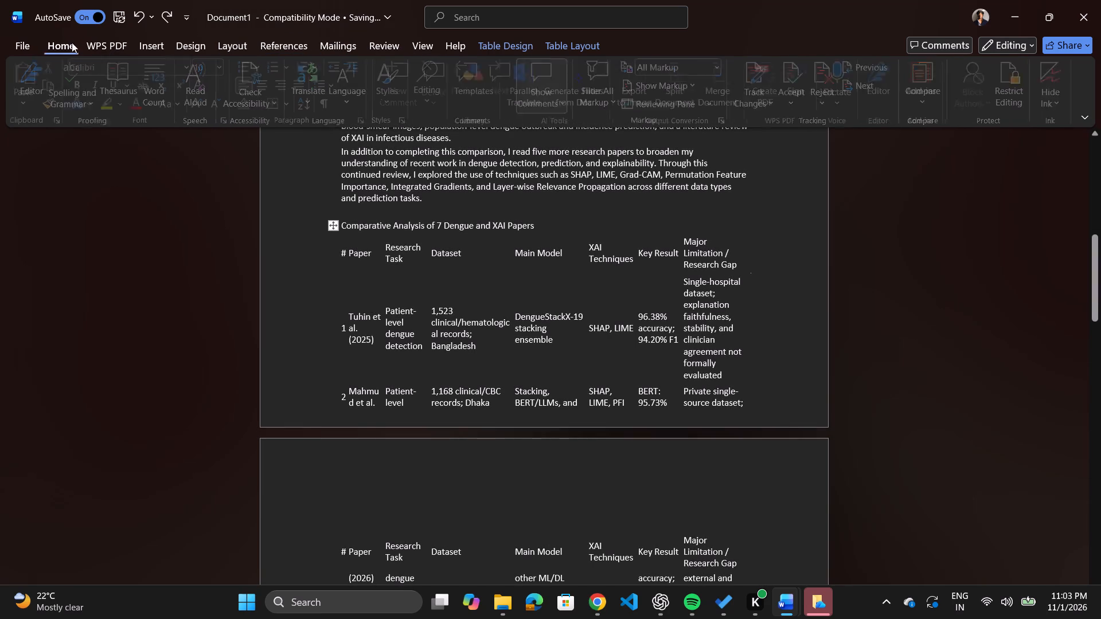
Examine the October report from header to final page and compare its header spacing with the "september mpr" PDF.
{"action": "scroll", "coordinate": [187, 242], "scroll_direction": "up", "scroll_amount": 7}
{"action": "scroll", "coordinate": [407, 283], "scroll_direction": "up", "scroll_amount": 9}
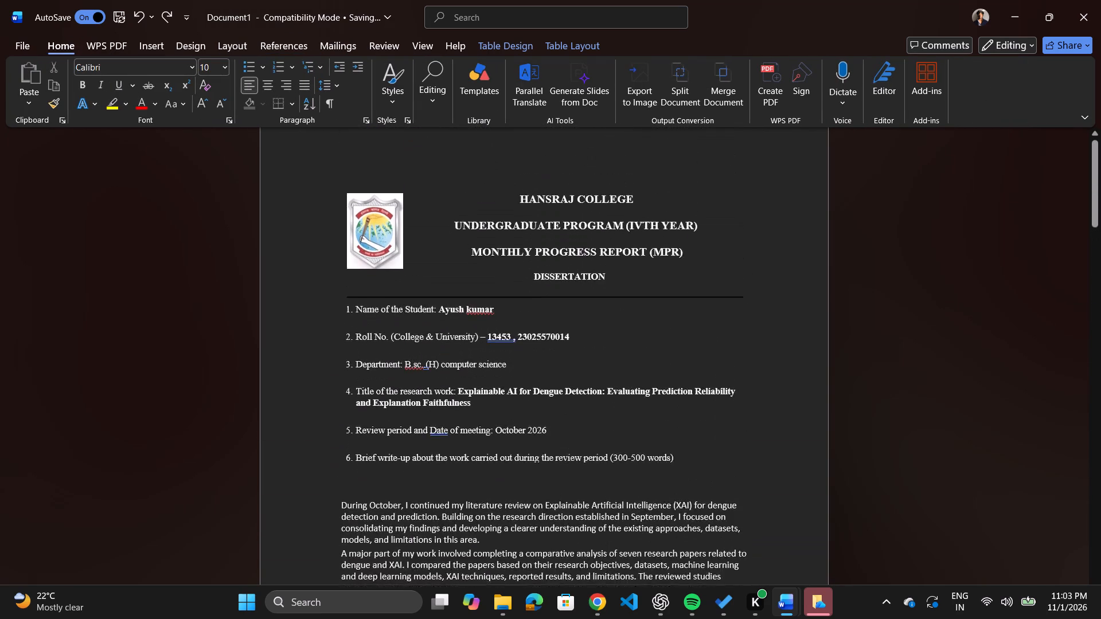
{"action": "scroll", "coordinate": [408, 284], "scroll_direction": "up", "scroll_amount": 3}
{"action": "scroll", "coordinate": [408, 285], "scroll_direction": "down", "scroll_amount": 17}
{"action": "scroll", "coordinate": [418, 260], "scroll_direction": "down", "scroll_amount": 5}
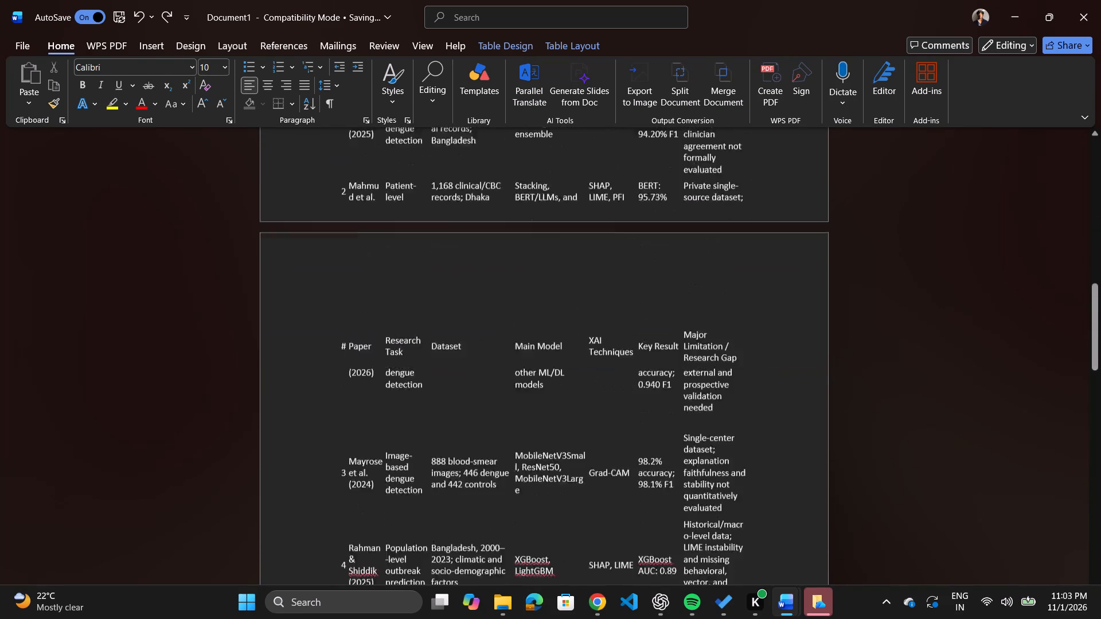
{"action": "scroll", "coordinate": [418, 260], "scroll_direction": "down", "scroll_amount": 18}
{"action": "scroll", "coordinate": [418, 259], "scroll_direction": "down", "scroll_amount": 12}
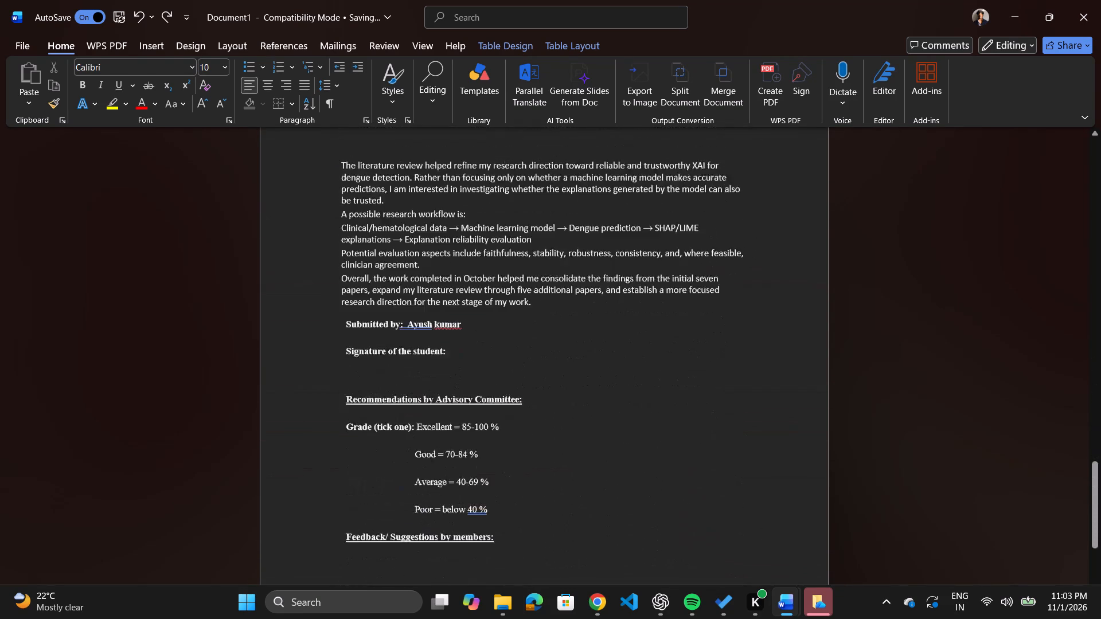
{"action": "scroll", "coordinate": [418, 259], "scroll_direction": "down", "scroll_amount": 16}
{"action": "scroll", "coordinate": [416, 257], "scroll_direction": "up", "scroll_amount": 18}
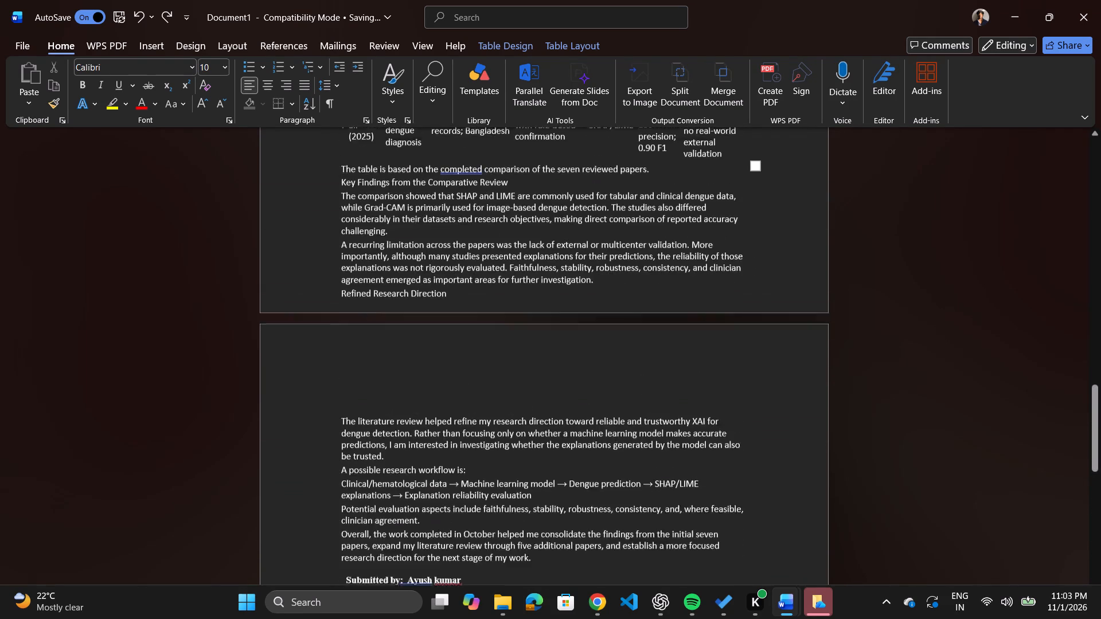
{"action": "scroll", "coordinate": [416, 258], "scroll_direction": "up", "scroll_amount": 20}
{"action": "scroll", "coordinate": [416, 258], "scroll_direction": "up", "scroll_amount": 20}
{"action": "key", "text": "alt+Tab"}
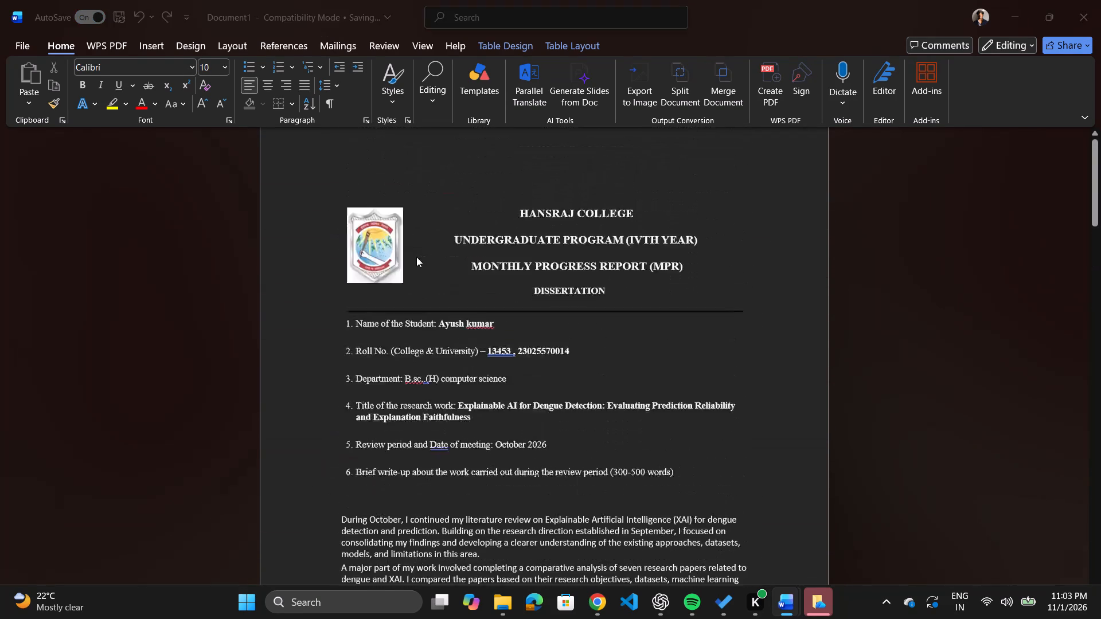
{"action": "scroll", "coordinate": [372, 210], "scroll_direction": "up", "scroll_amount": 20}
{"action": "scroll", "coordinate": [372, 210], "scroll_direction": "up", "scroll_amount": 4}
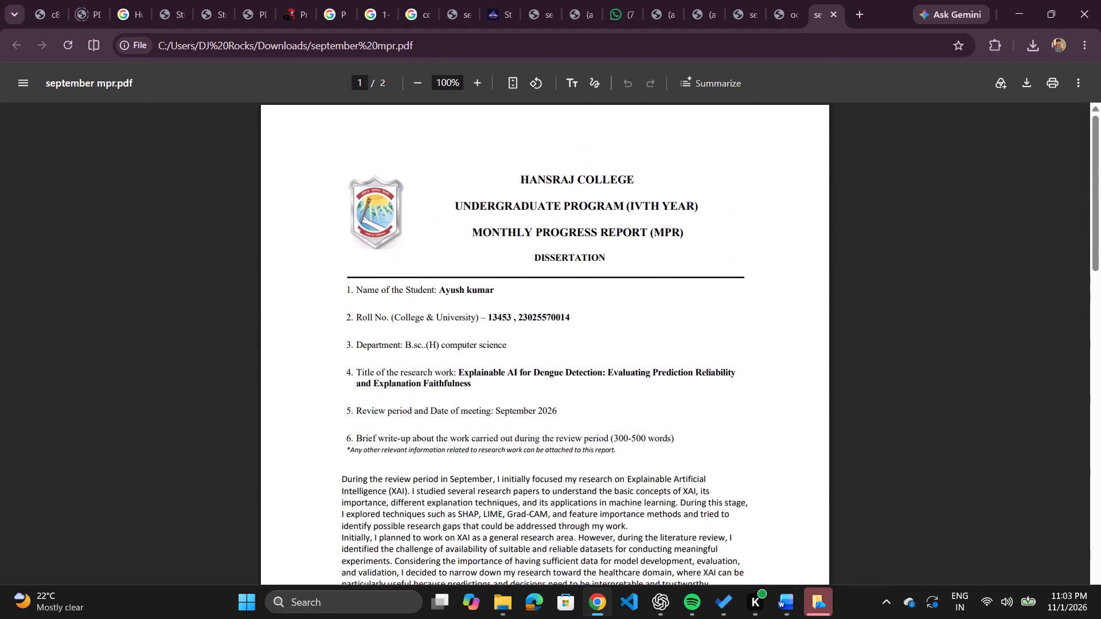
{"action": "key", "text": "alt+Tab"}
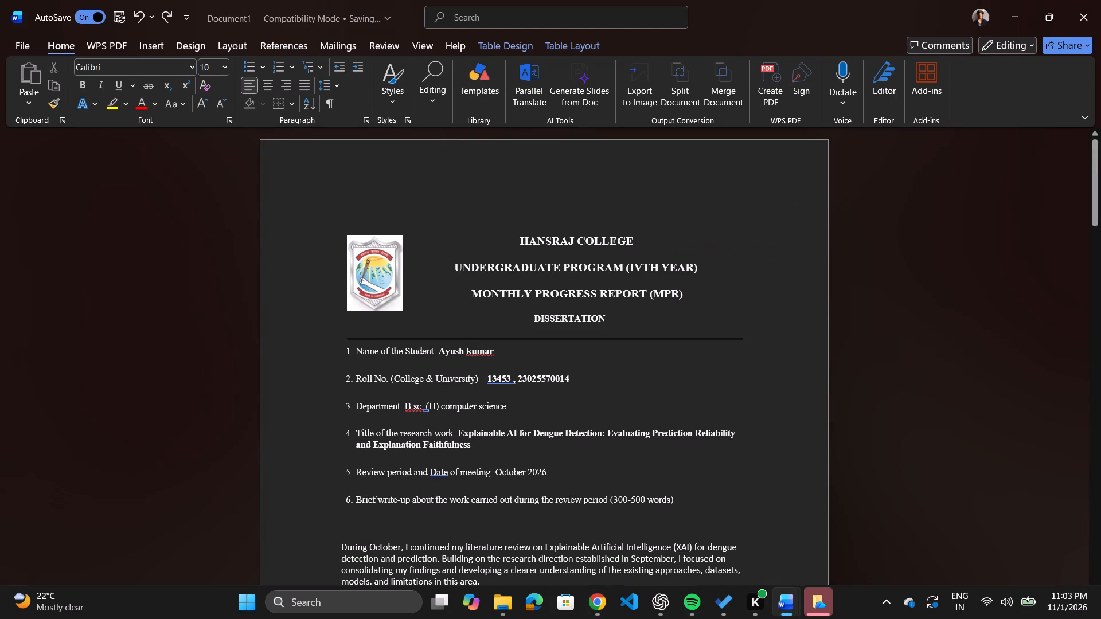
Examine the comparison table where the second paper's row breaks across two pages, including the gap around its repeated header row.
{"action": "scroll", "coordinate": [472, 202], "scroll_direction": "down", "scroll_amount": 14}
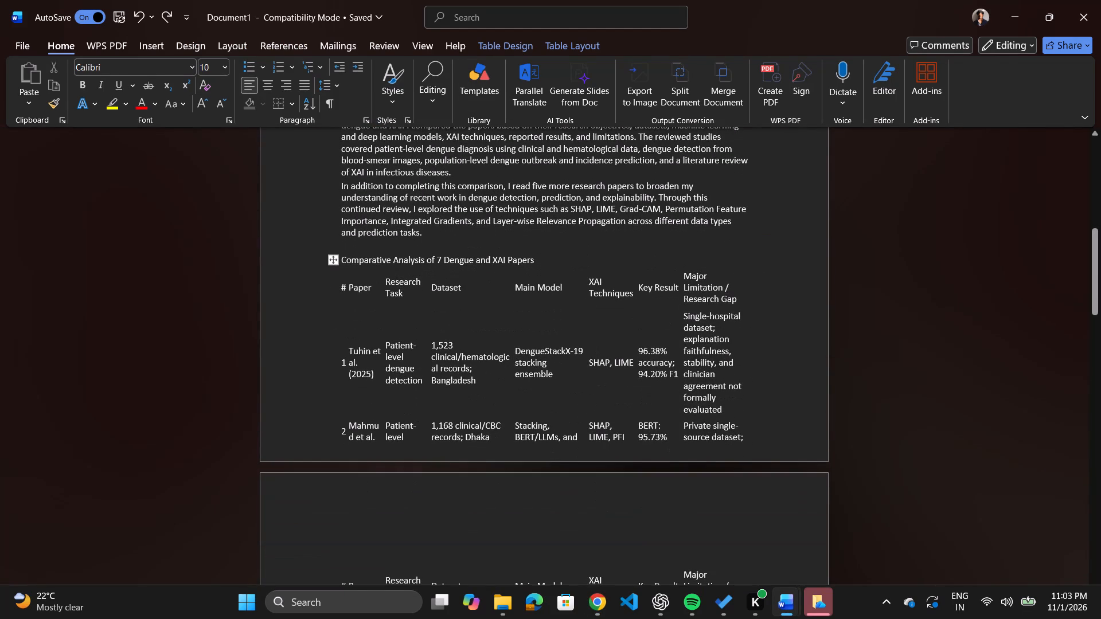
{"action": "scroll", "coordinate": [472, 202], "scroll_direction": "down", "scroll_amount": 9}
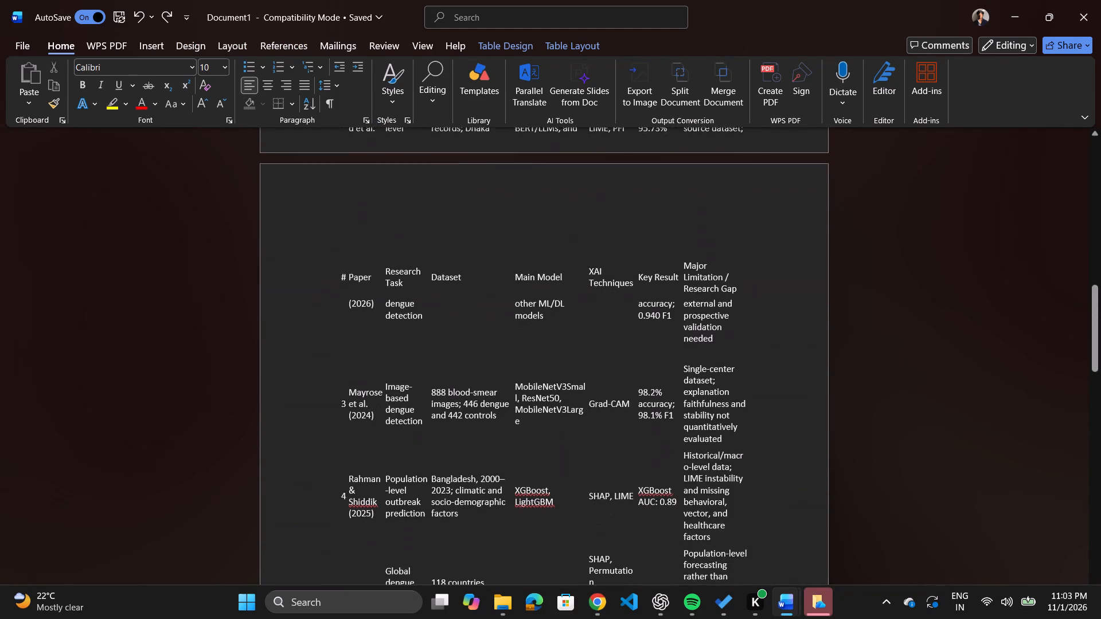
{"action": "scroll", "coordinate": [472, 202], "scroll_direction": "down", "scroll_amount": 5}
{"action": "scroll", "coordinate": [479, 211], "scroll_direction": "up", "scroll_amount": 2}
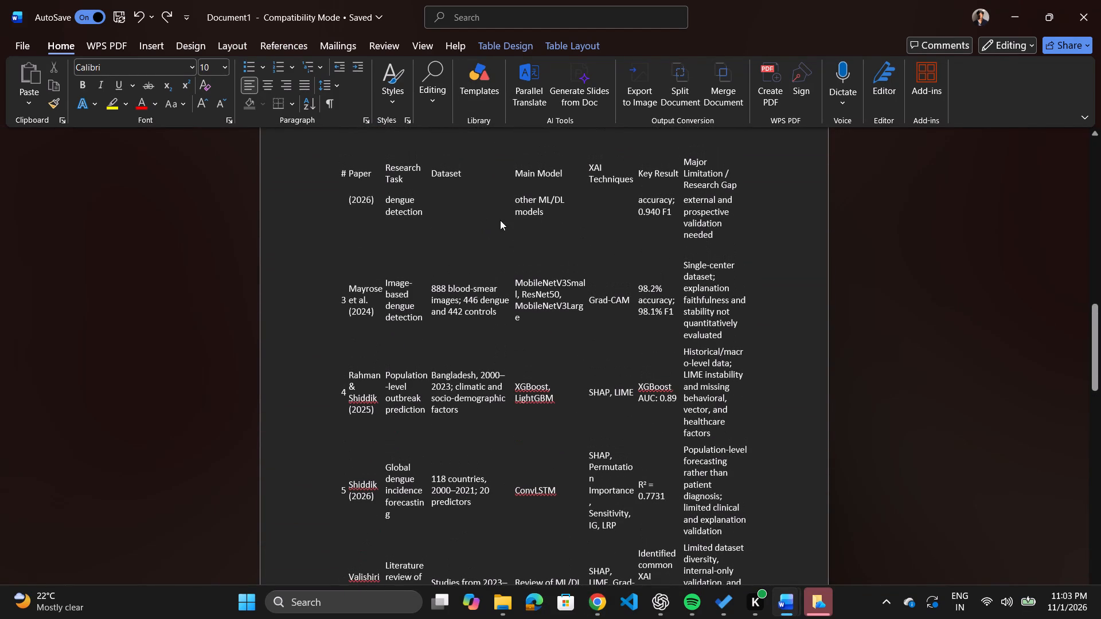
{"action": "left_click", "coordinate": [752, 182]}
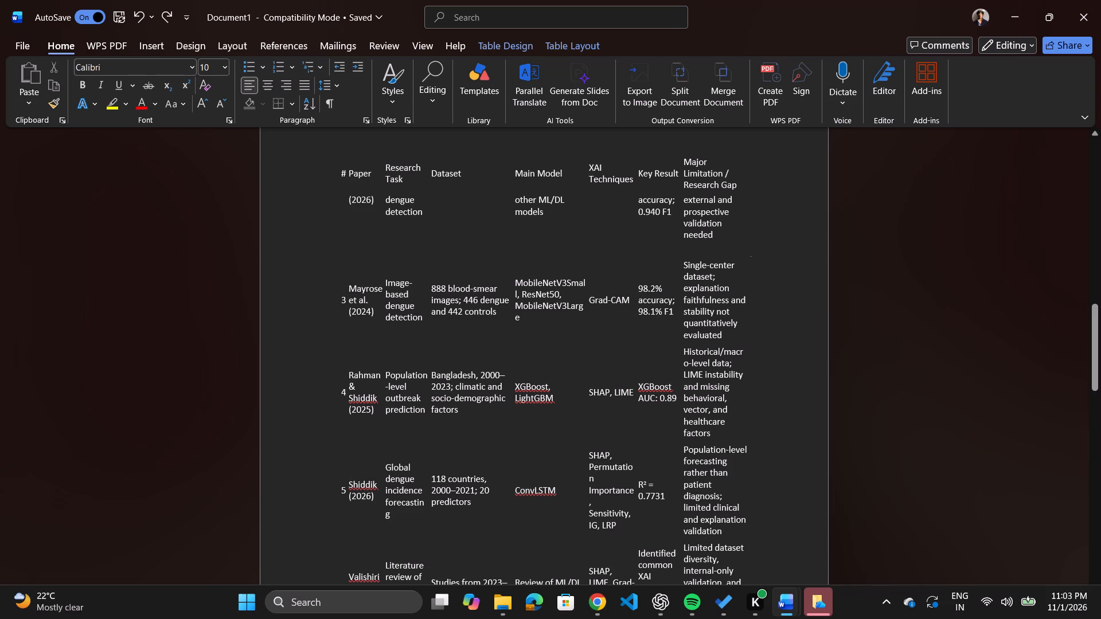
{"action": "left_click", "coordinate": [759, 185]}
{"action": "left_click", "coordinate": [749, 186]}
{"action": "left_click", "coordinate": [737, 186]}
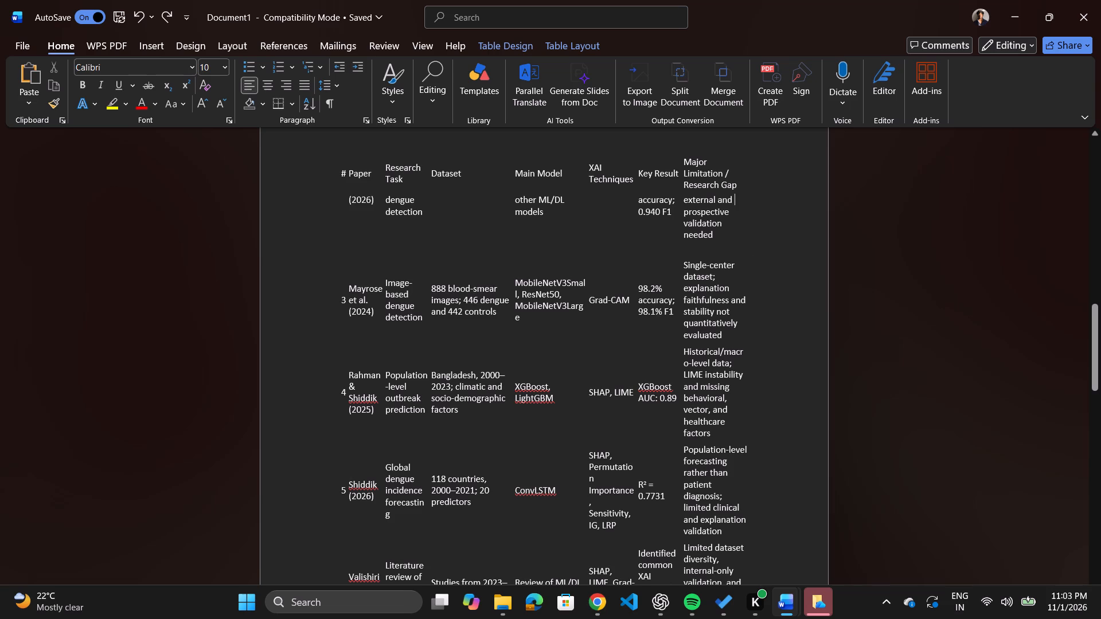
{"action": "left_click", "coordinate": [740, 185]}
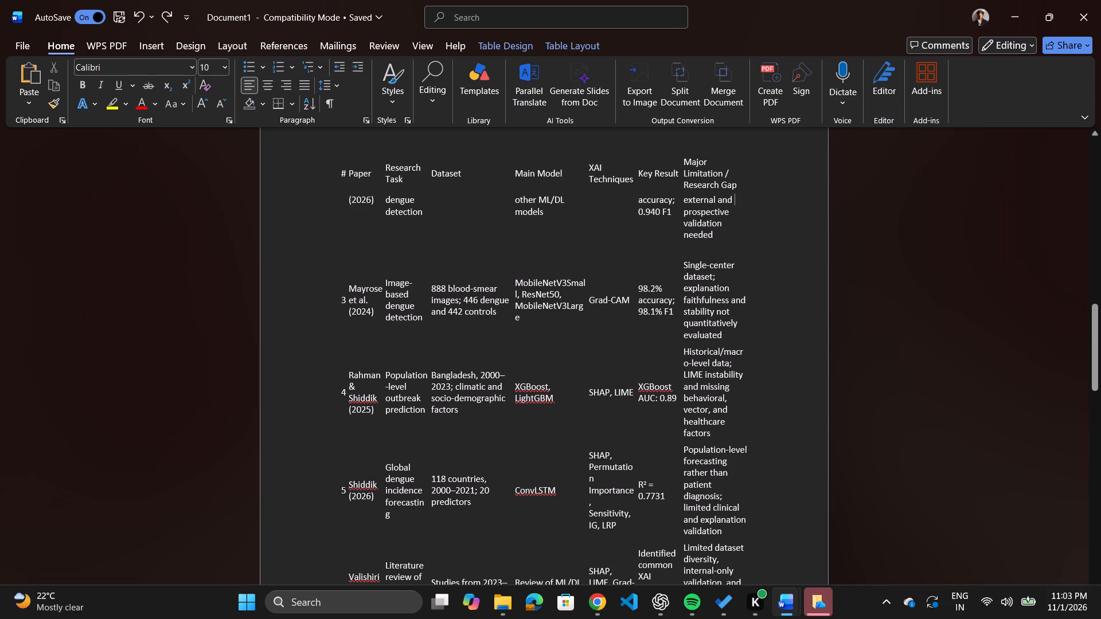
{"action": "left_click", "coordinate": [735, 183]}
{"action": "left_click", "coordinate": [719, 188]}
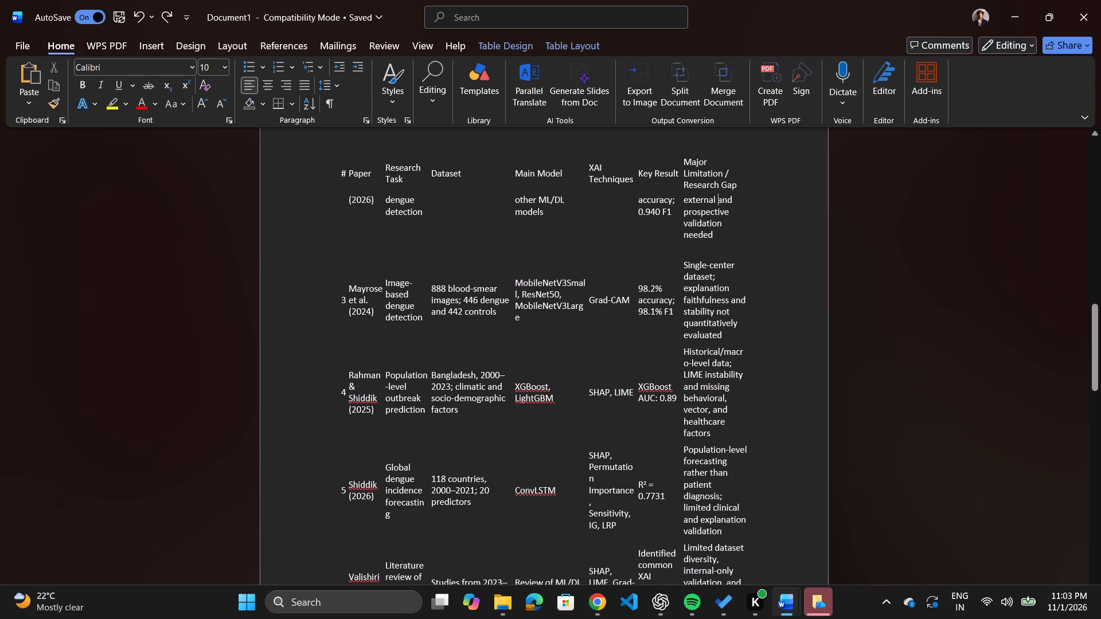
{"action": "left_click", "coordinate": [714, 181]}
{"action": "triple_click", "coordinate": [712, 175]}
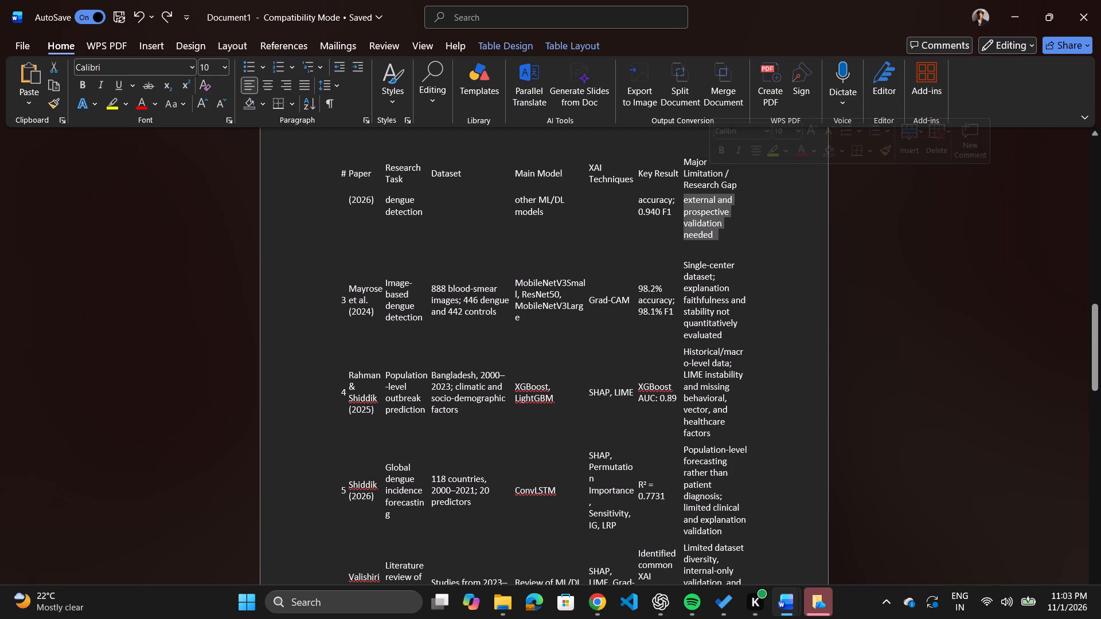
{"action": "left_click", "coordinate": [811, 213]}
{"action": "left_click", "coordinate": [737, 185]}
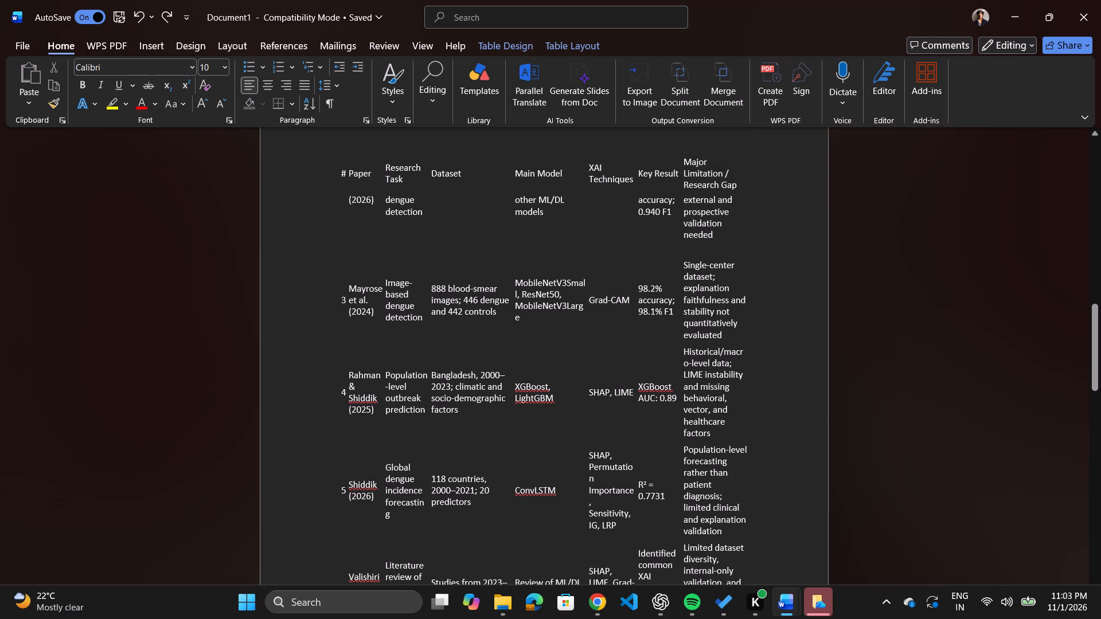
{"action": "right_click", "coordinate": [732, 190]}
{"action": "right_click", "coordinate": [729, 193]}
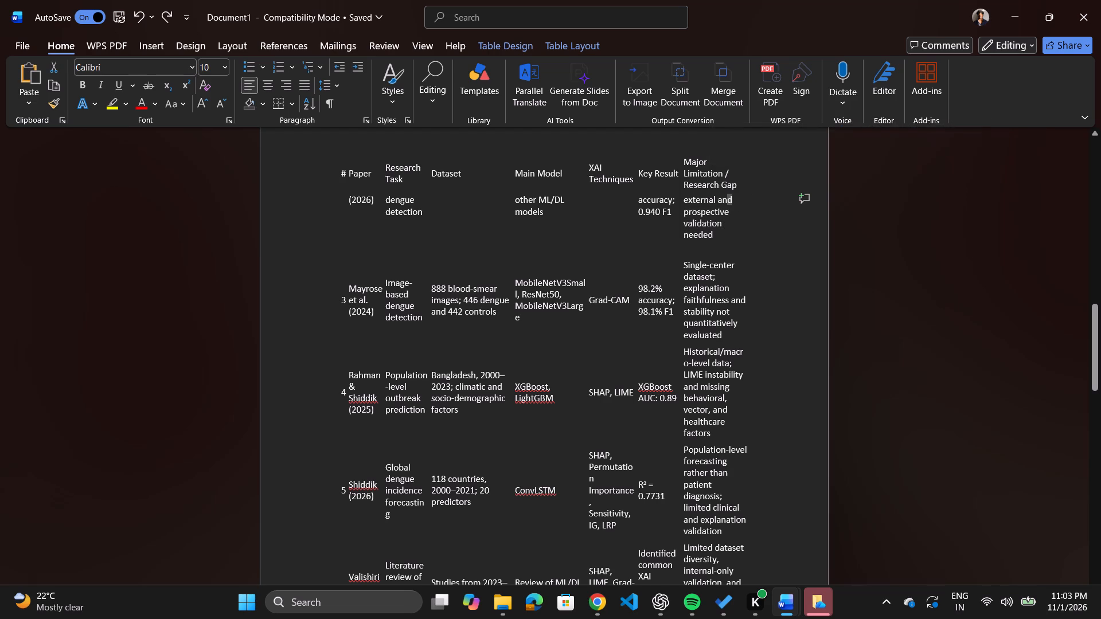
{"action": "left_click", "coordinate": [118, 182]}
{"action": "scroll", "coordinate": [275, 256], "scroll_direction": "up", "scroll_amount": 4}
{"action": "scroll", "coordinate": [443, 284], "scroll_direction": "up", "scroll_amount": 4}
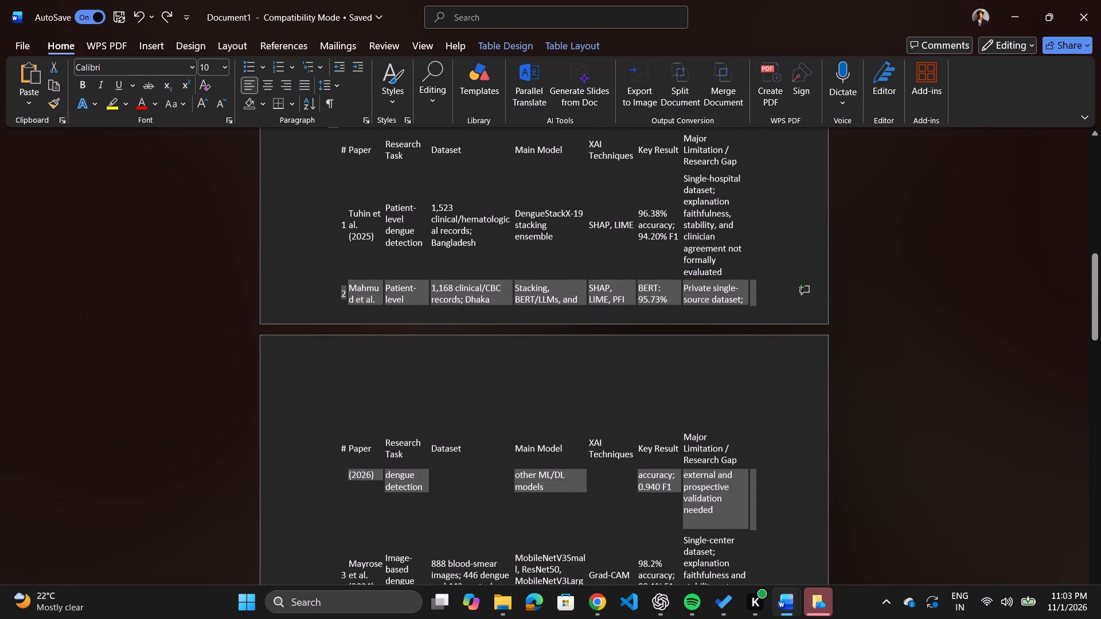
{"action": "left_click", "coordinate": [897, 321]}
Examine the rest of the comparison table, the findings, and the grading and advisory committee sections for page flow.
{"action": "scroll", "coordinate": [671, 366], "scroll_direction": "down", "scroll_amount": 17}
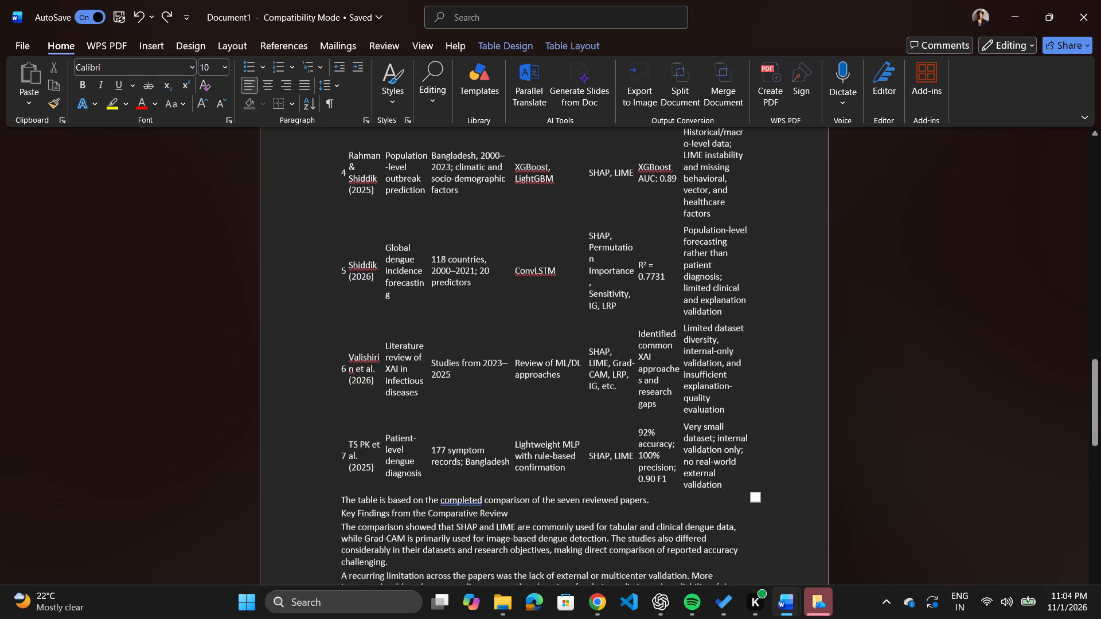
{"action": "scroll", "coordinate": [661, 332], "scroll_direction": "down", "scroll_amount": 16}
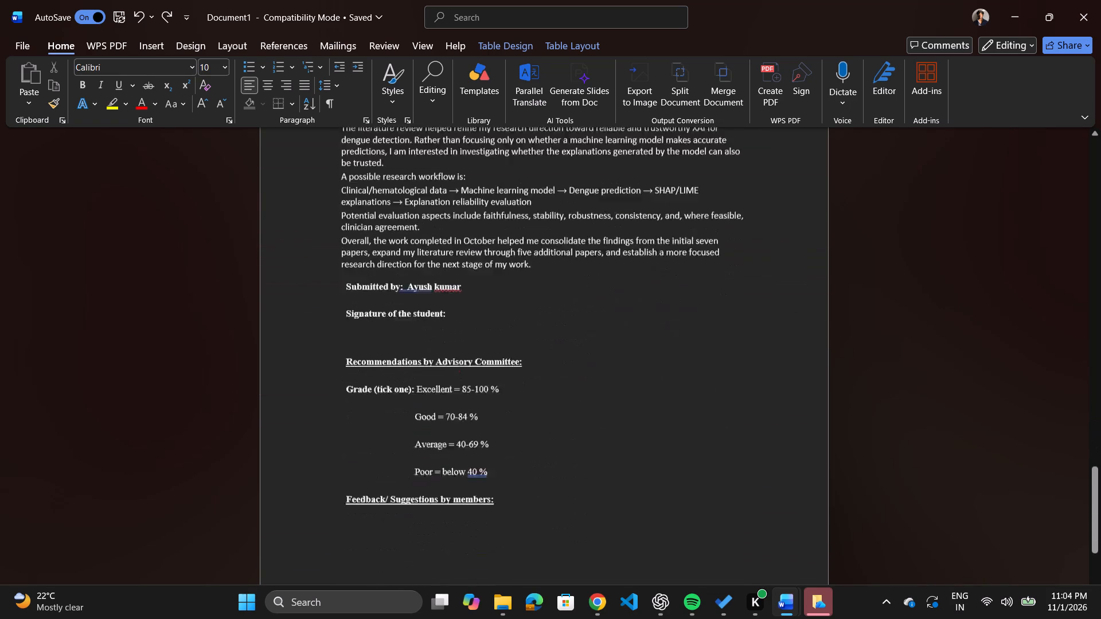
{"action": "scroll", "coordinate": [659, 331], "scroll_direction": "down", "scroll_amount": 15}
{"action": "scroll", "coordinate": [382, 311], "scroll_direction": "up", "scroll_amount": 5}
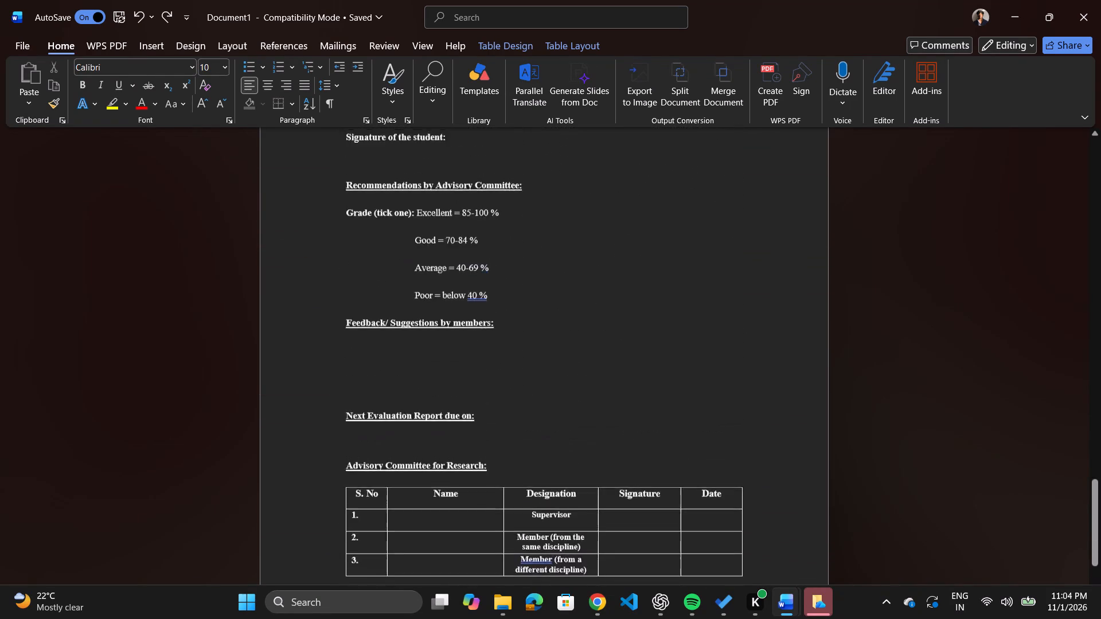
{"action": "scroll", "coordinate": [382, 312], "scroll_direction": "up", "scroll_amount": 15}
{"action": "scroll", "coordinate": [385, 288], "scroll_direction": "up", "scroll_amount": 13}
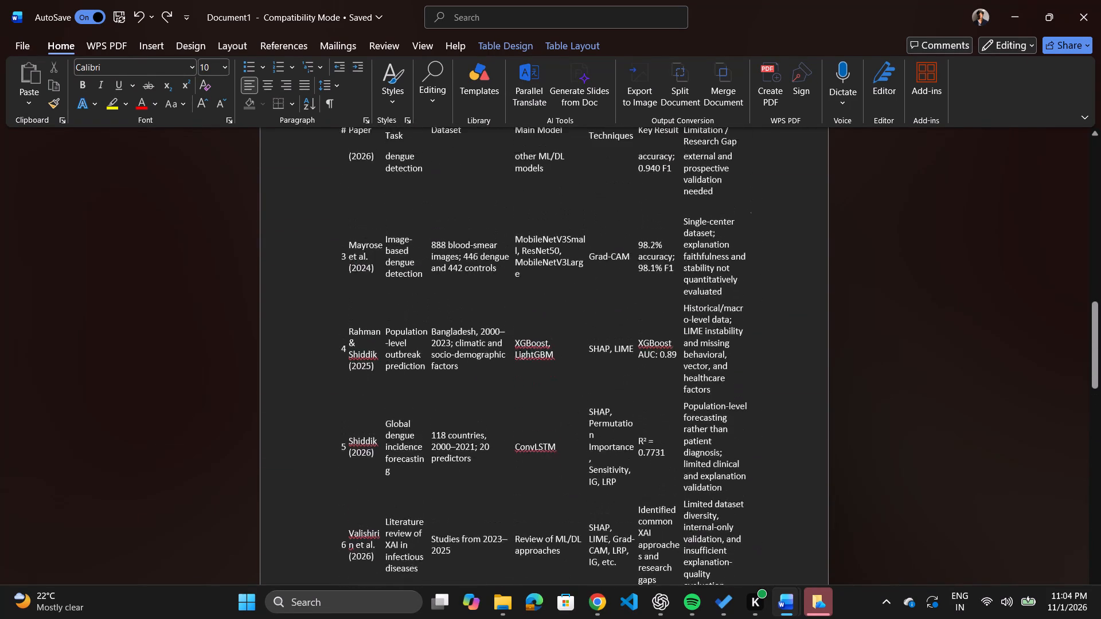
{"action": "scroll", "coordinate": [388, 300], "scroll_direction": "up", "scroll_amount": 3}
{"action": "scroll", "coordinate": [388, 300], "scroll_direction": "down", "scroll_amount": 9}
{"action": "scroll", "coordinate": [385, 300], "scroll_direction": "up", "scroll_amount": 5}
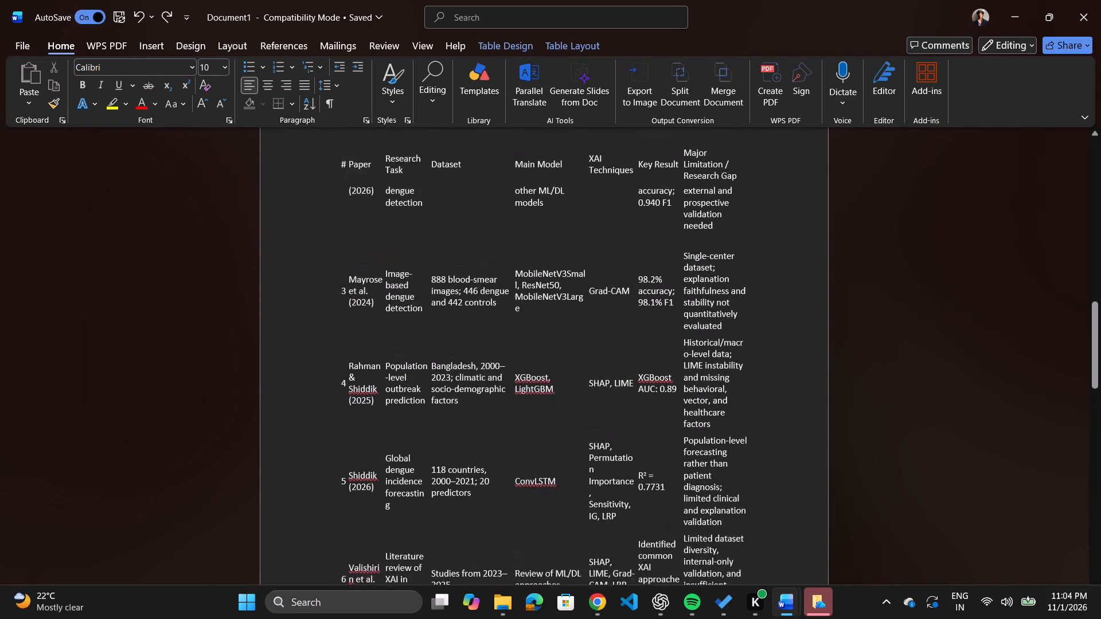
{"action": "scroll", "coordinate": [392, 311], "scroll_direction": "up", "scroll_amount": 4, "text": "ctrl"}
Undo the removal of the report's blank last page.
{"action": "key", "text": "ctrl+z"}
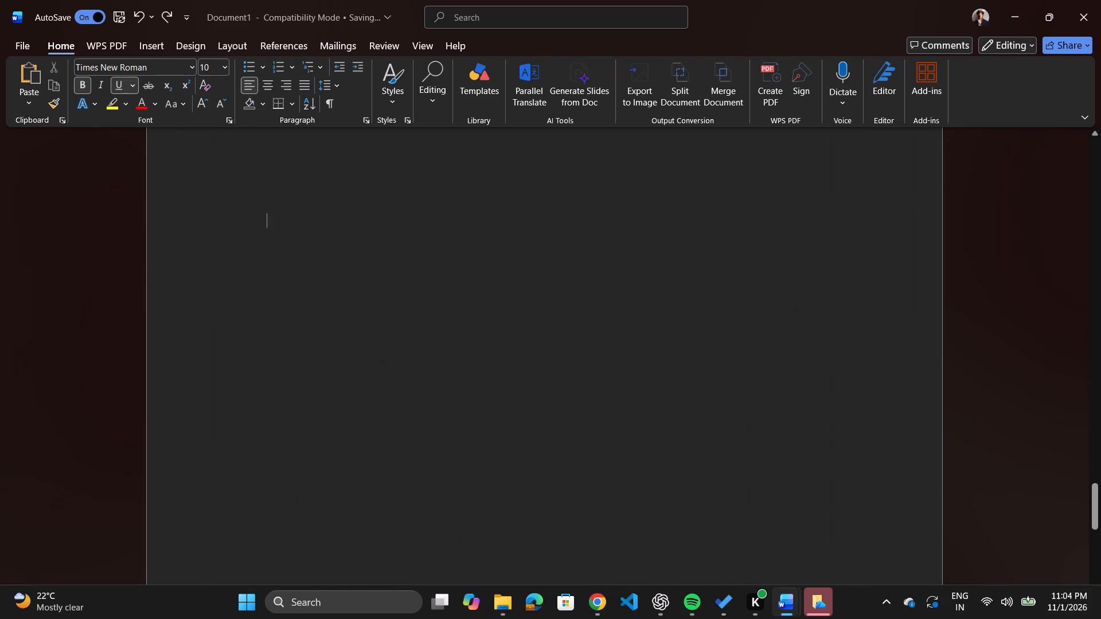
Examine the report's layout across its pages, from the HANSRAJ COLLEGE header to the blank page after the committee table.
{"action": "scroll", "coordinate": [386, 303], "scroll_direction": "up", "scroll_amount": 8}
{"action": "scroll", "coordinate": [386, 302], "scroll_direction": "up", "scroll_amount": 3, "text": "ctrl"}
{"action": "scroll", "coordinate": [386, 302], "scroll_direction": "down", "scroll_amount": 8, "text": "ctrl"}
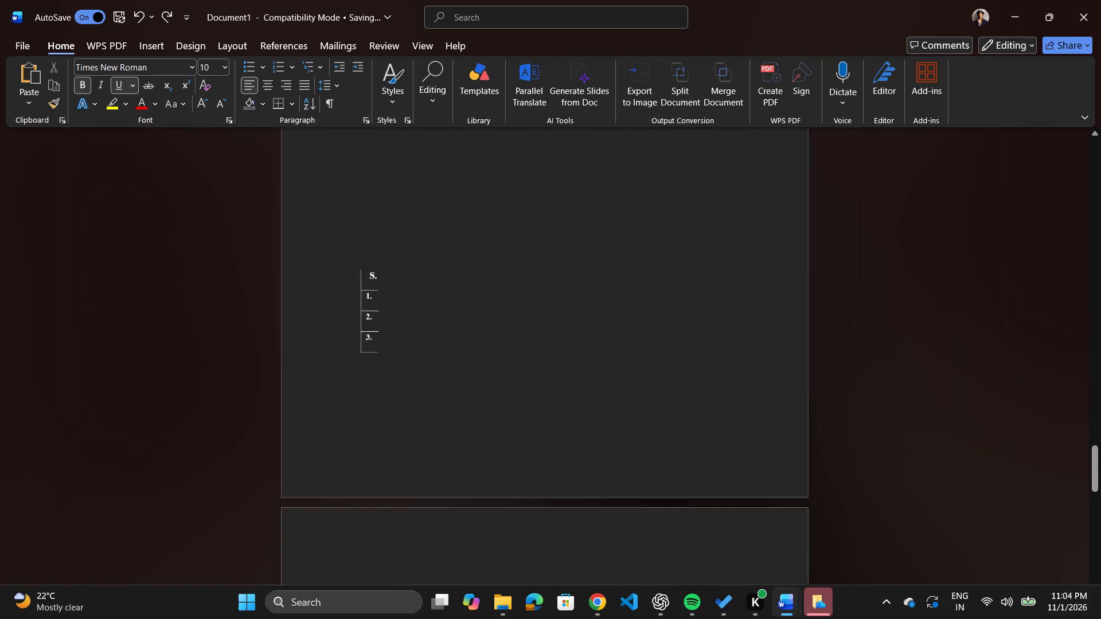
{"action": "scroll", "coordinate": [387, 303], "scroll_direction": "up", "scroll_amount": 18}
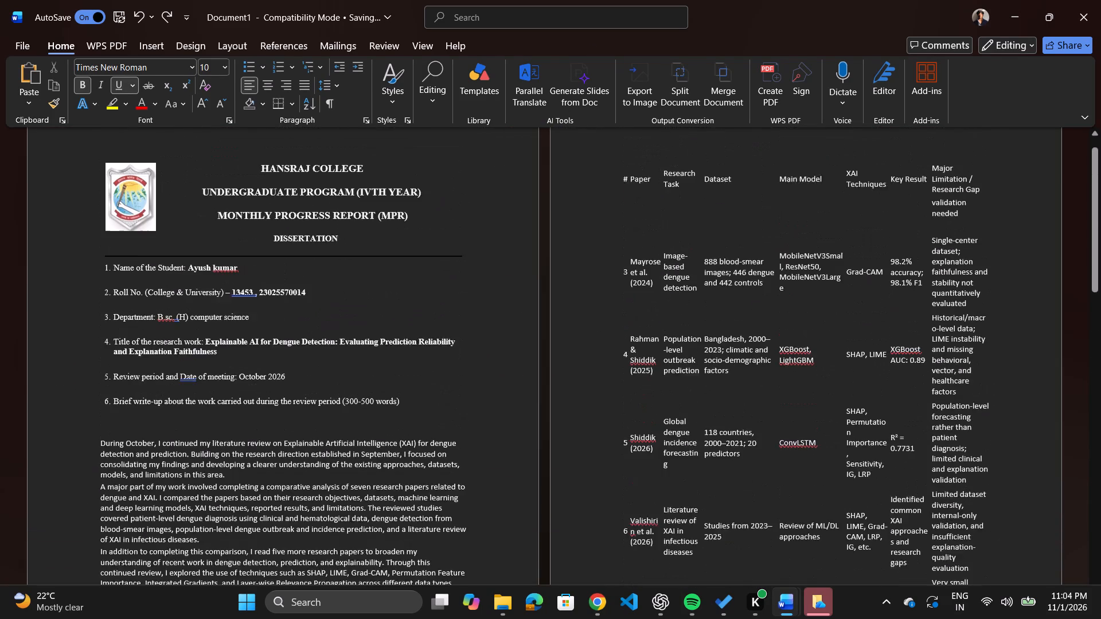
{"action": "scroll", "coordinate": [388, 305], "scroll_direction": "up", "scroll_amount": 4}
{"action": "scroll", "coordinate": [388, 305], "scroll_direction": "down", "scroll_amount": 4}
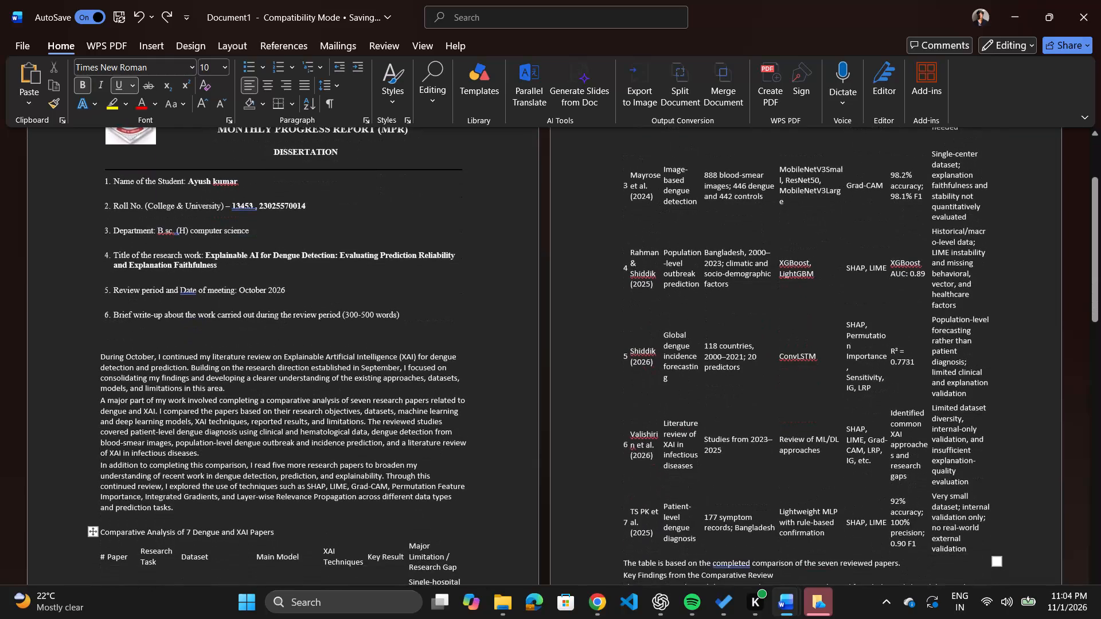
{"action": "scroll", "coordinate": [388, 305], "scroll_direction": "up", "scroll_amount": 3}
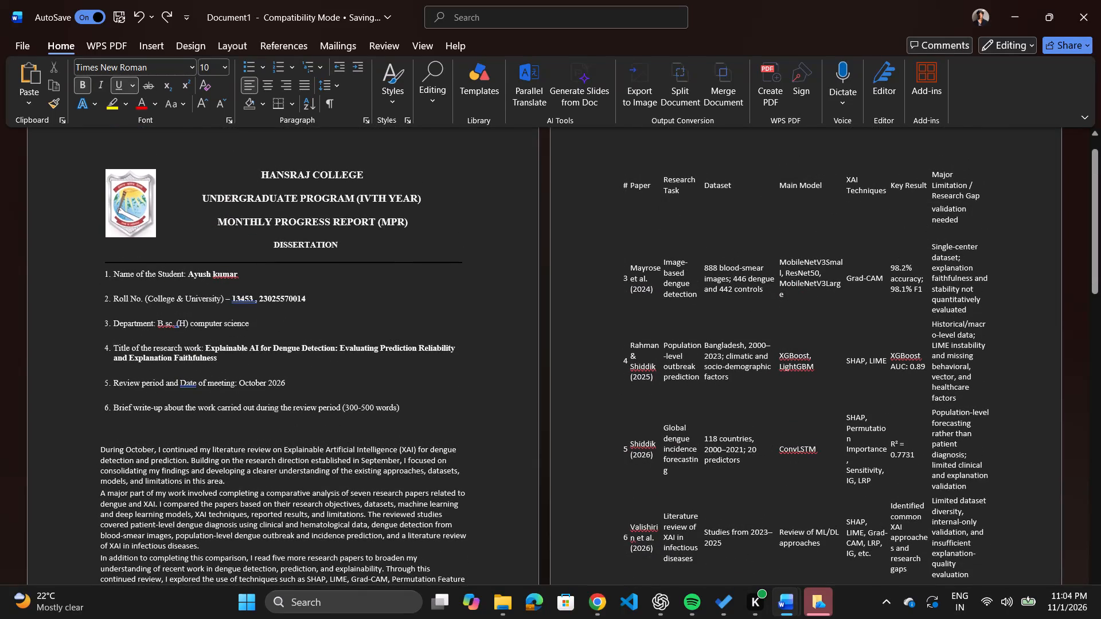
{"action": "scroll", "coordinate": [122, 354], "scroll_direction": "up", "scroll_amount": 5}
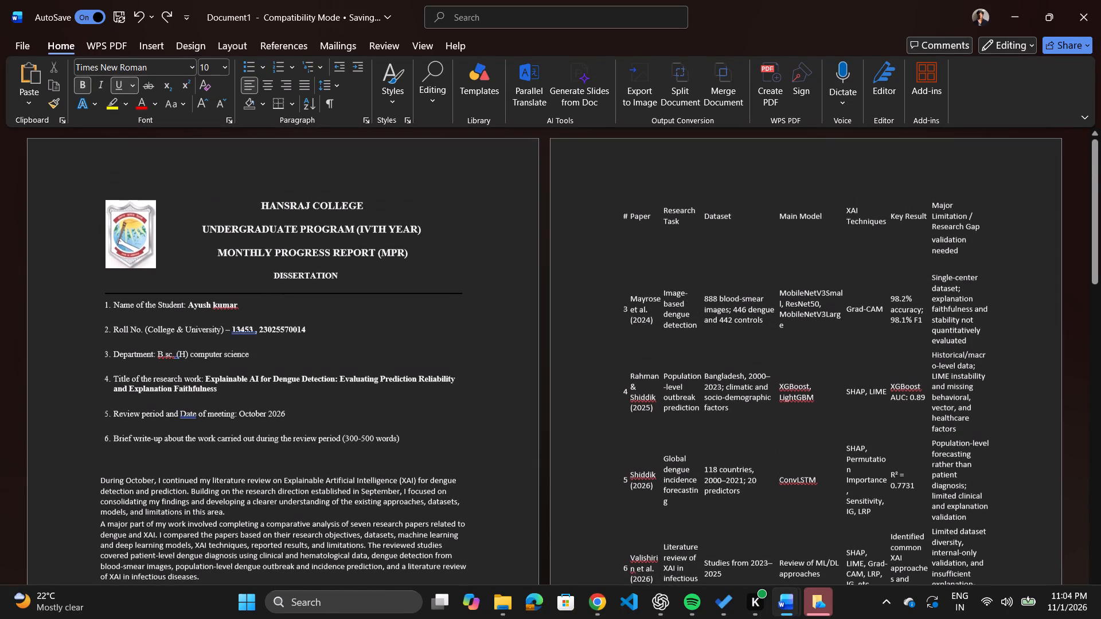
{"action": "scroll", "coordinate": [122, 354], "scroll_direction": "down", "scroll_amount": 19}
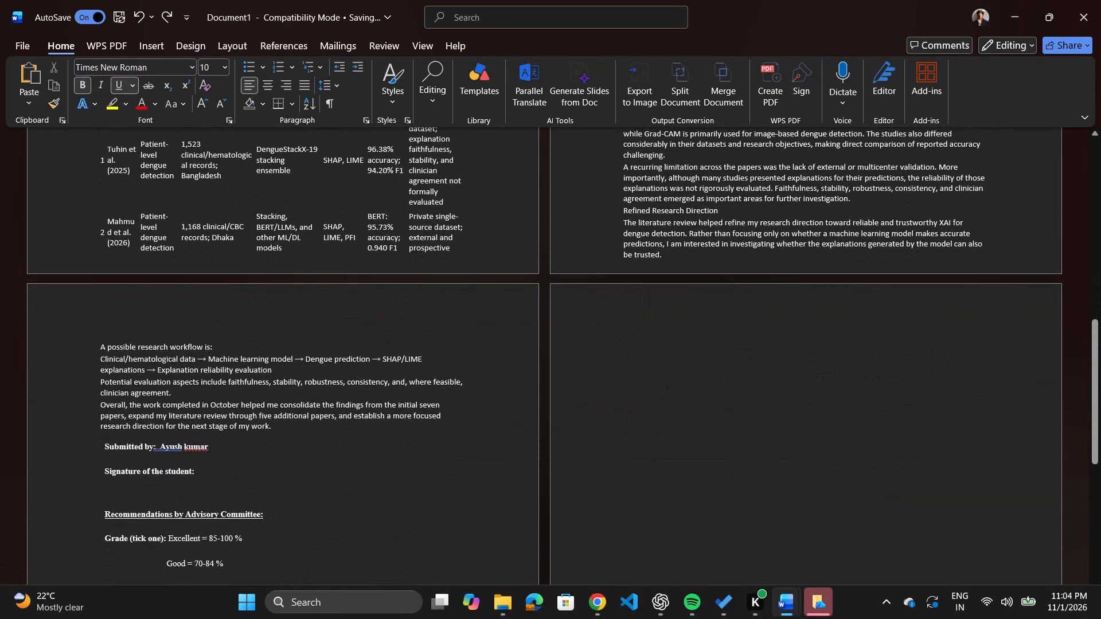
{"action": "scroll", "coordinate": [127, 352], "scroll_direction": "down", "scroll_amount": 4}
{"action": "scroll", "coordinate": [127, 352], "scroll_direction": "up", "scroll_amount": 3}
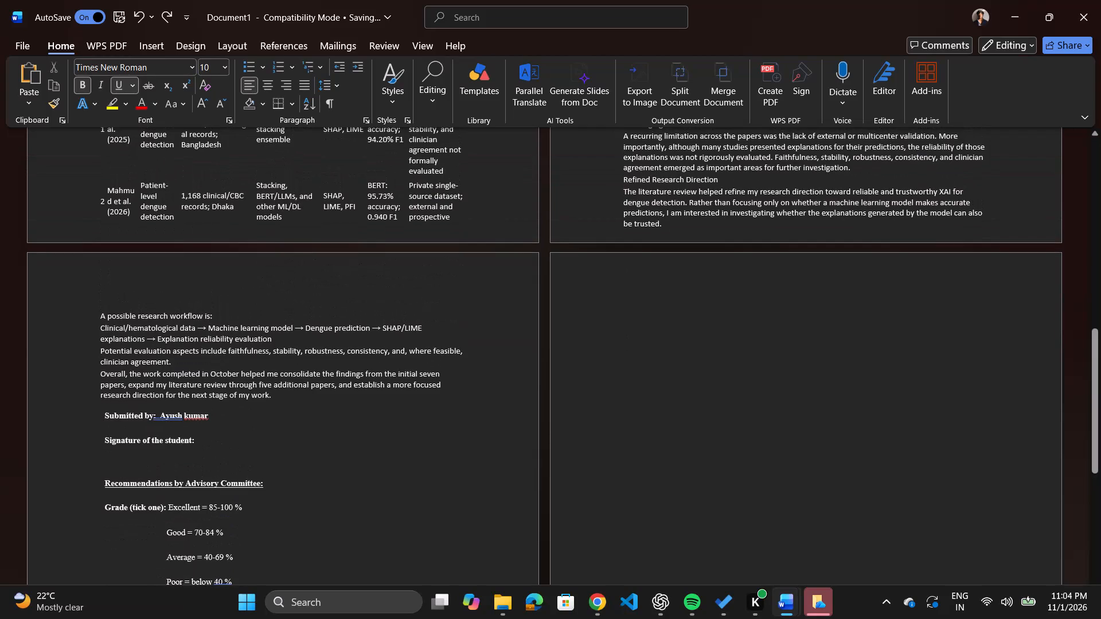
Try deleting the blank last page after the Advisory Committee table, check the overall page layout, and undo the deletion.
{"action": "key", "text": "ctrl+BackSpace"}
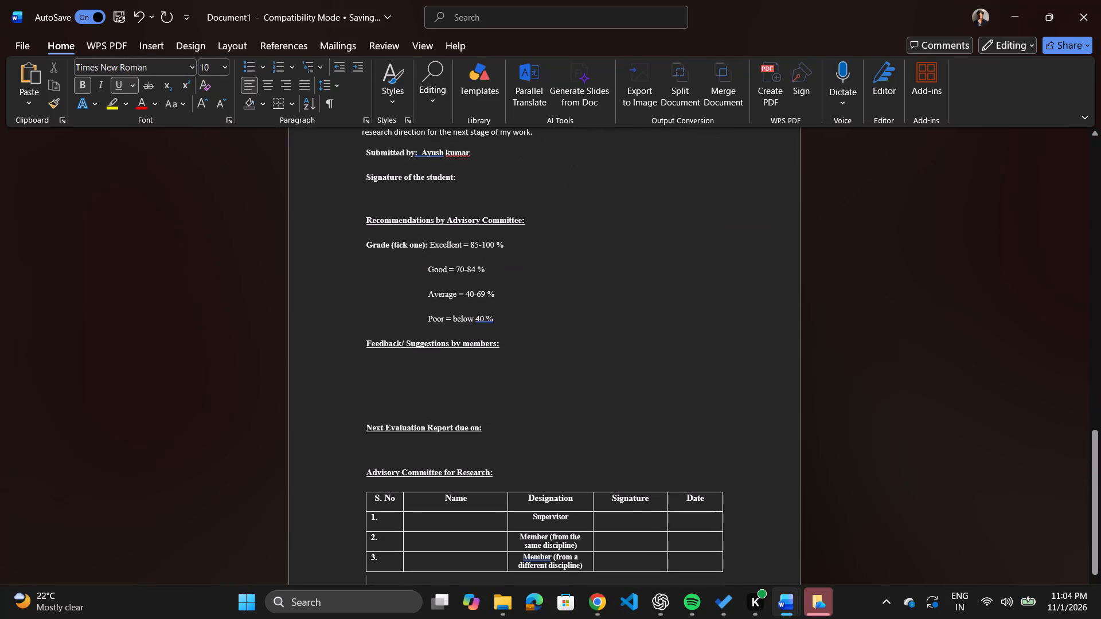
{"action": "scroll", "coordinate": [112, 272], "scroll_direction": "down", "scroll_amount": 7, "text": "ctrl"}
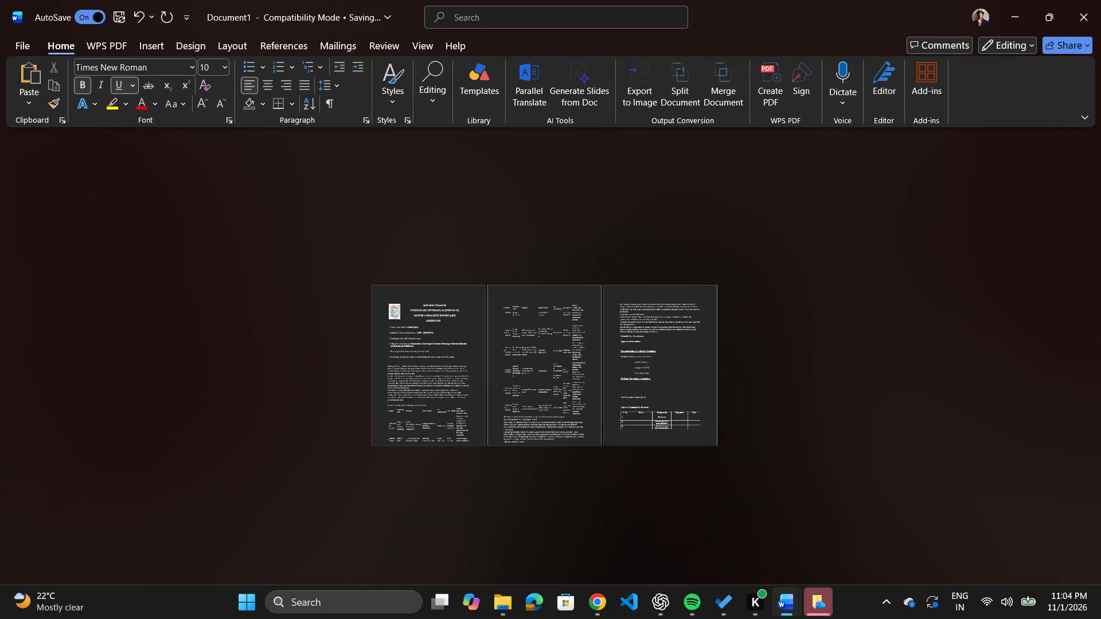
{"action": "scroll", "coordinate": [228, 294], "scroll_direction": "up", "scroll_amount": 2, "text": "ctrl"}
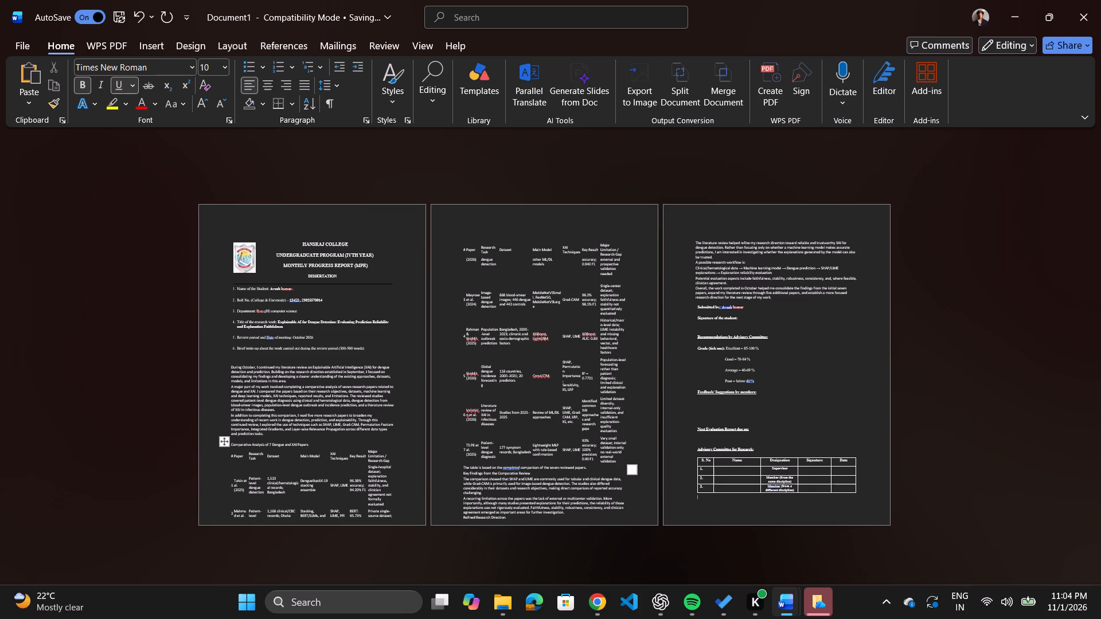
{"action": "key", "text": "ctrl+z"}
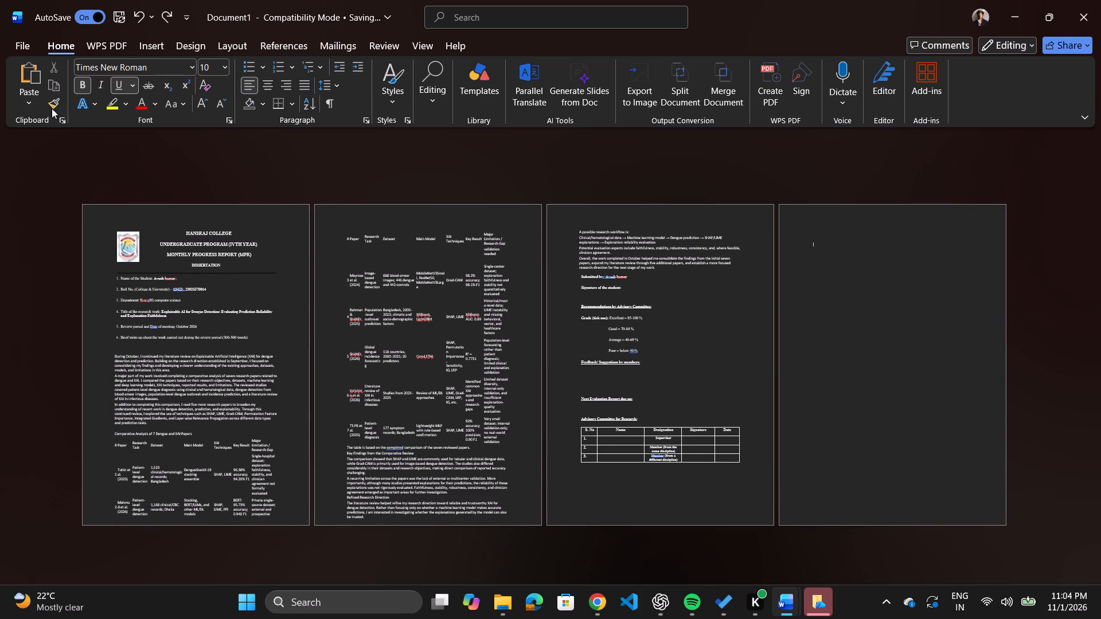
Save a copy of the report as a PDF named october mpr in the OneDrive Documents folder, replacing the existing file.
{"action": "left_click", "coordinate": [32, 48]}
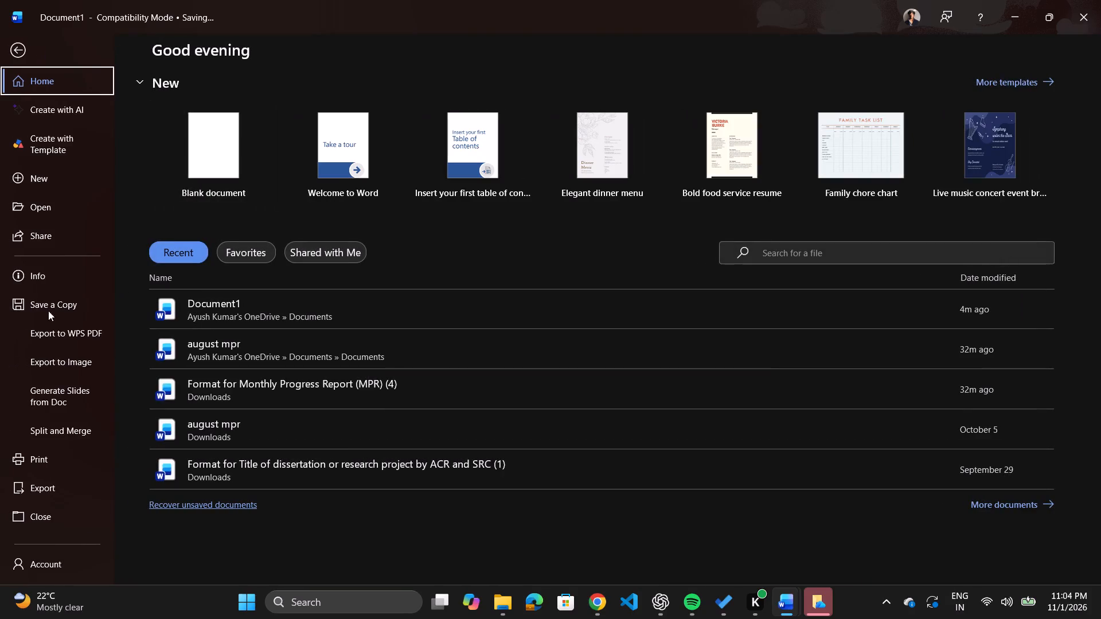
{"action": "left_click", "coordinate": [52, 310]}
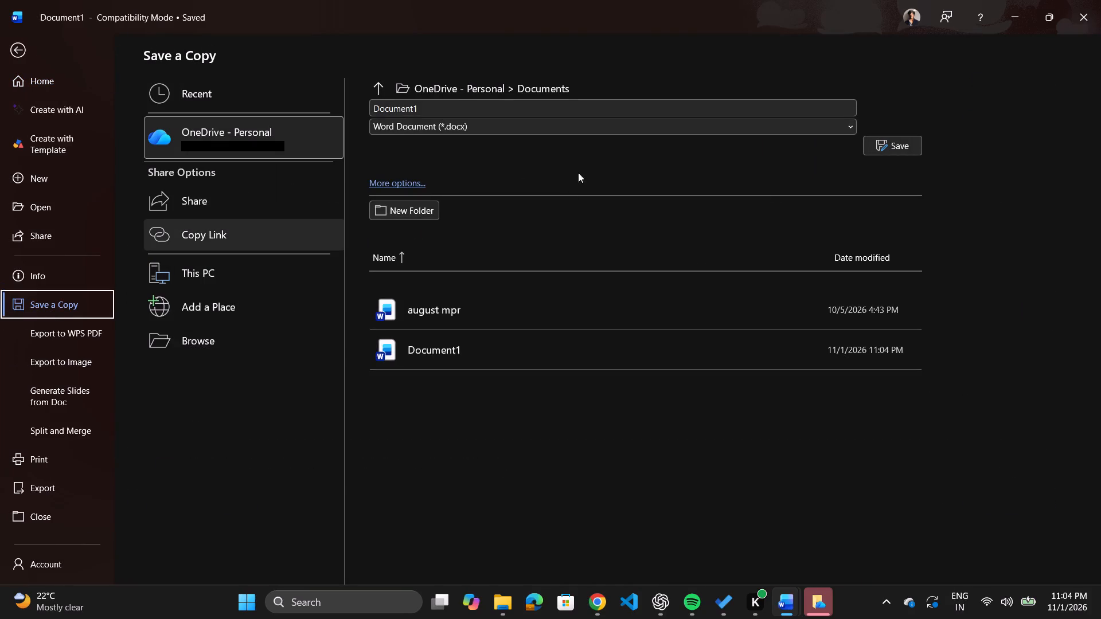
{"action": "left_click", "coordinate": [495, 105]}
{"action": "key", "text": "BackSpace"}
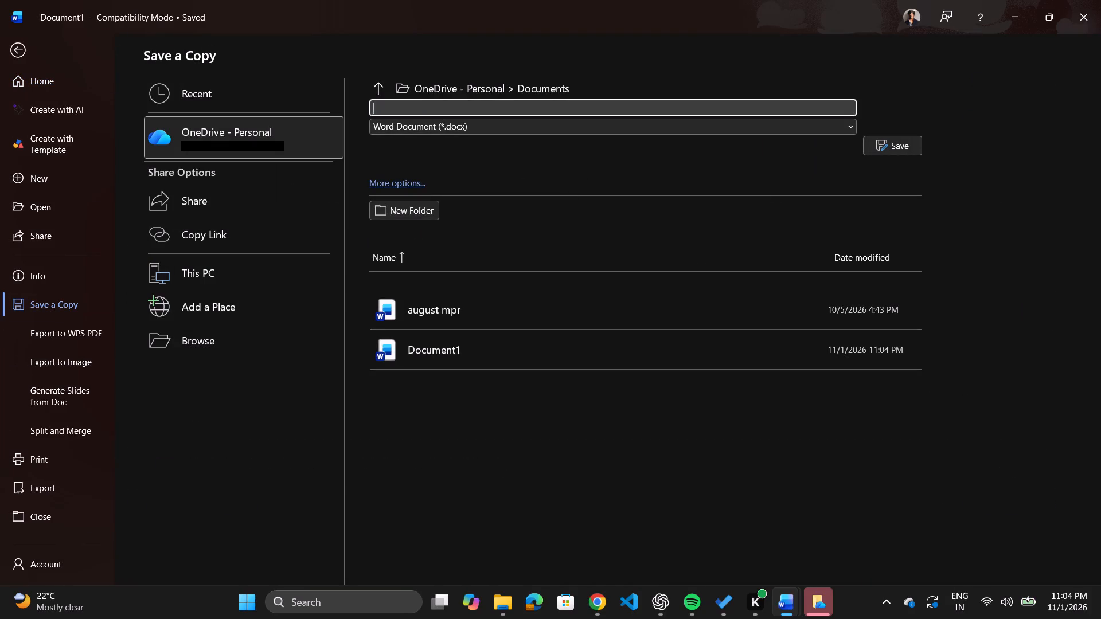
{"action": "key", "text": "BackSpace"}
{"action": "key", "text": "BackSpace"}
{"action": "key", "text": "BackSpace"}
{"action": "type", "text": "october mor"}
{"action": "key", "text": "space"}
{"action": "key", "text": "BackSpace"}
{"action": "key", "text": "BackSpace"}
{"action": "key", "text": "BackSpace"}
{"action": "type", "text": "pr"}
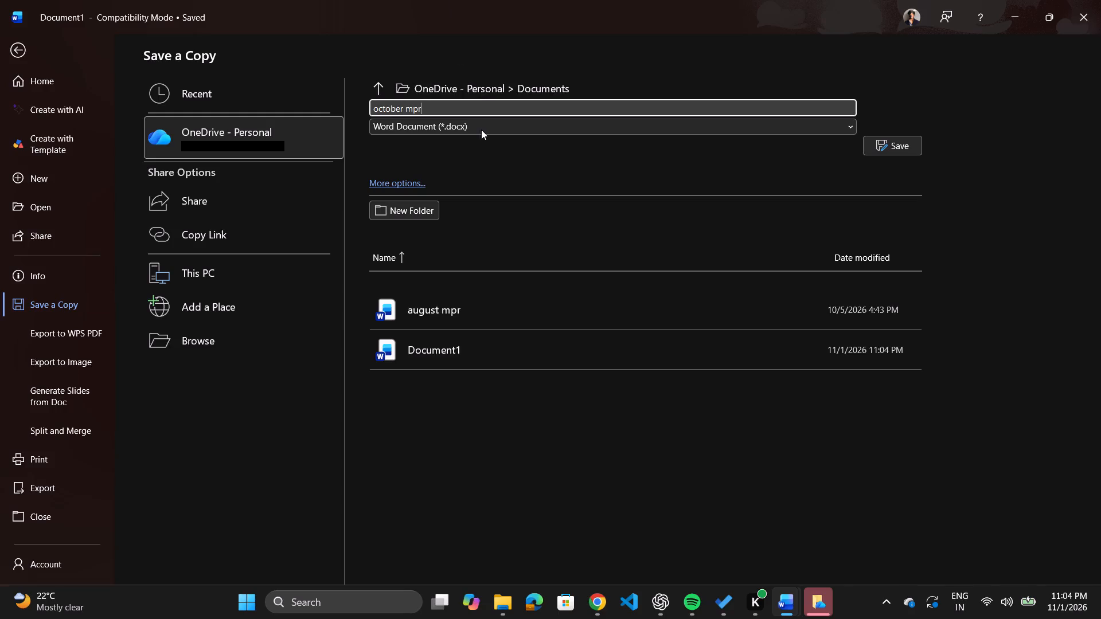
{"action": "left_click", "coordinate": [481, 130]}
{"action": "left_click", "coordinate": [443, 246]}
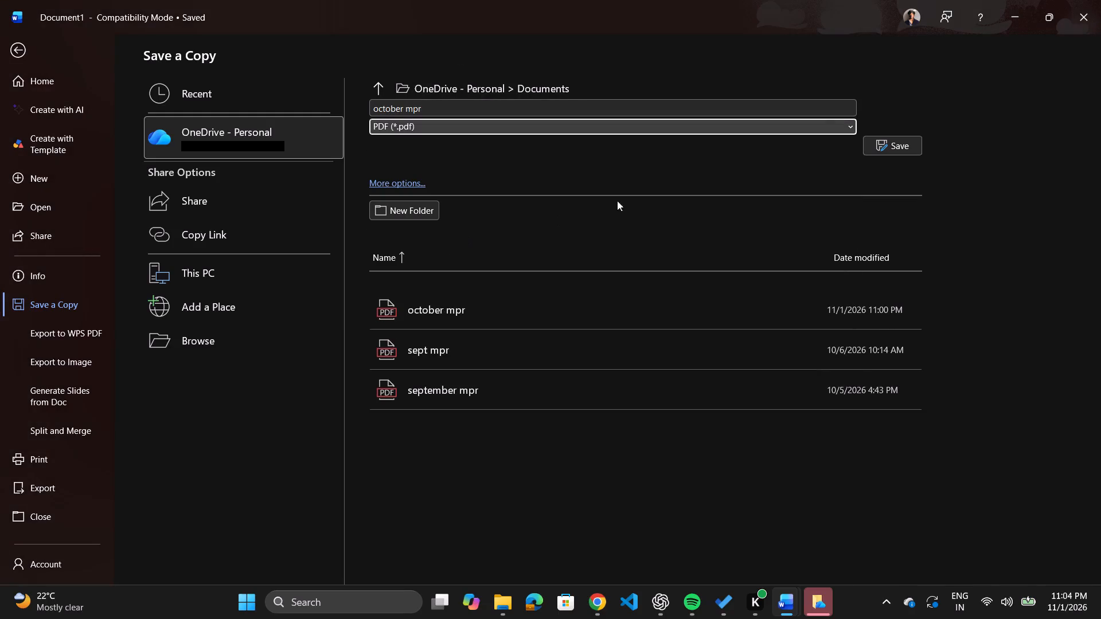
{"action": "left_click", "coordinate": [905, 146]}
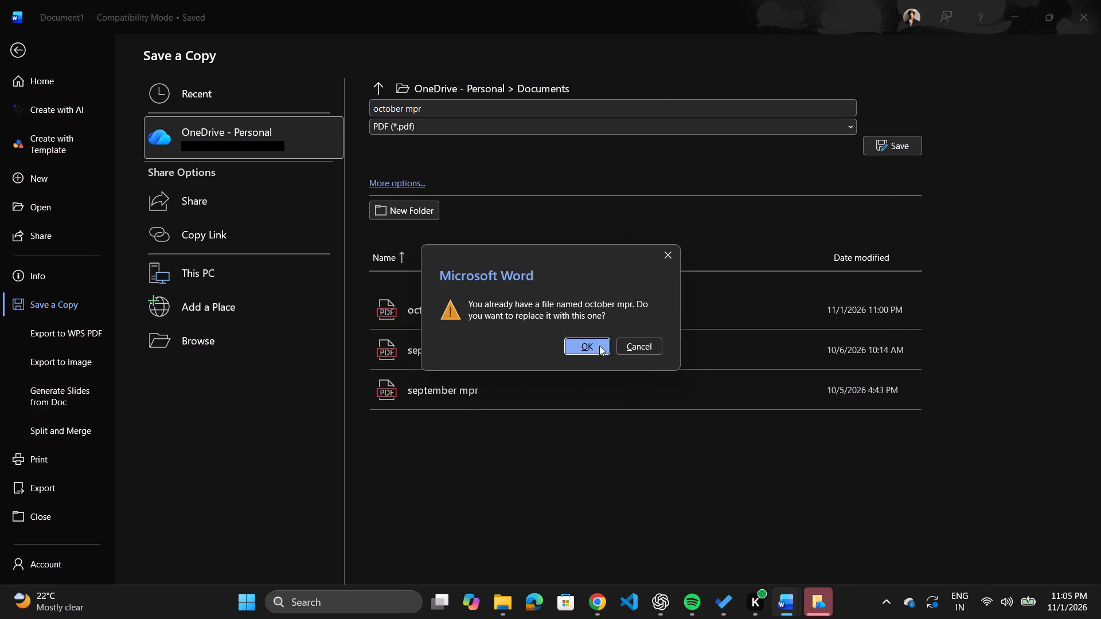
{"action": "left_click", "coordinate": [667, 256]}
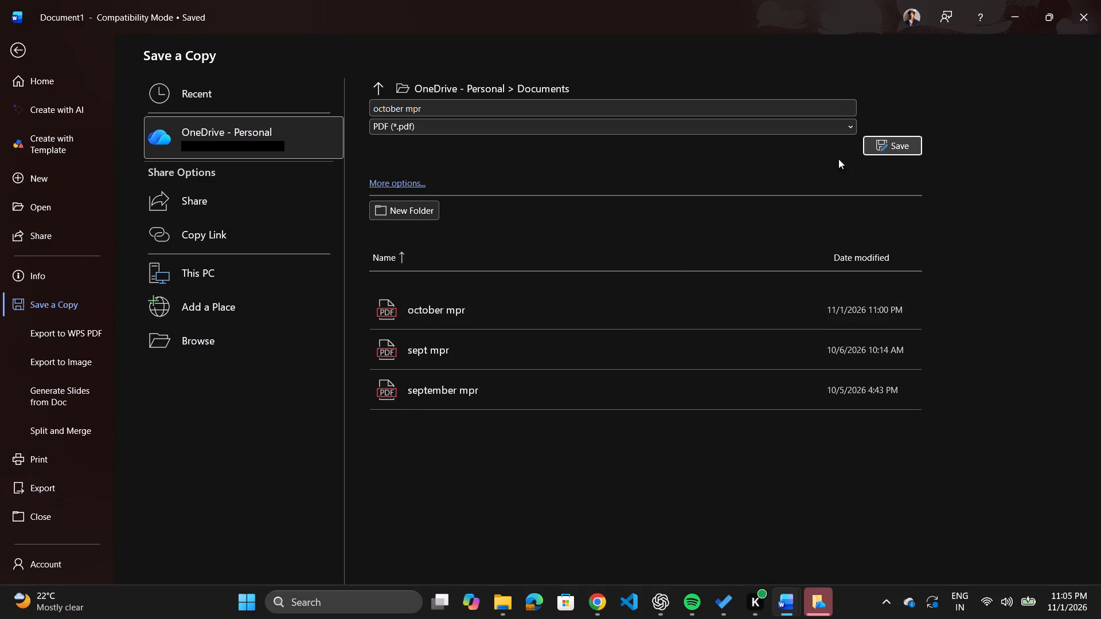
{"action": "left_click", "coordinate": [884, 148]}
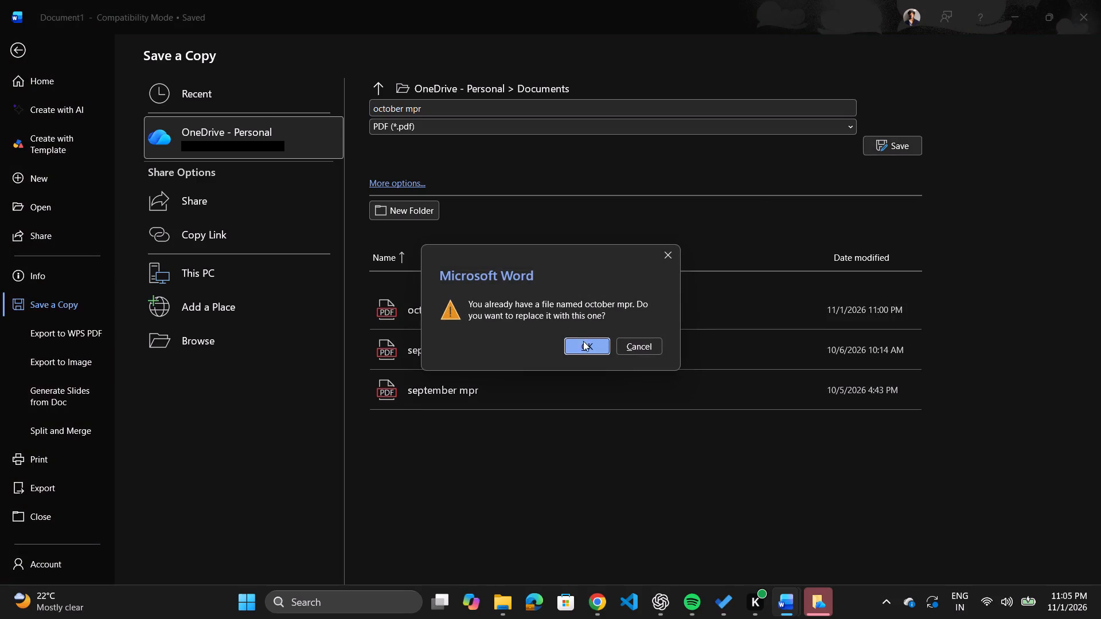
{"action": "left_click", "coordinate": [584, 342]}
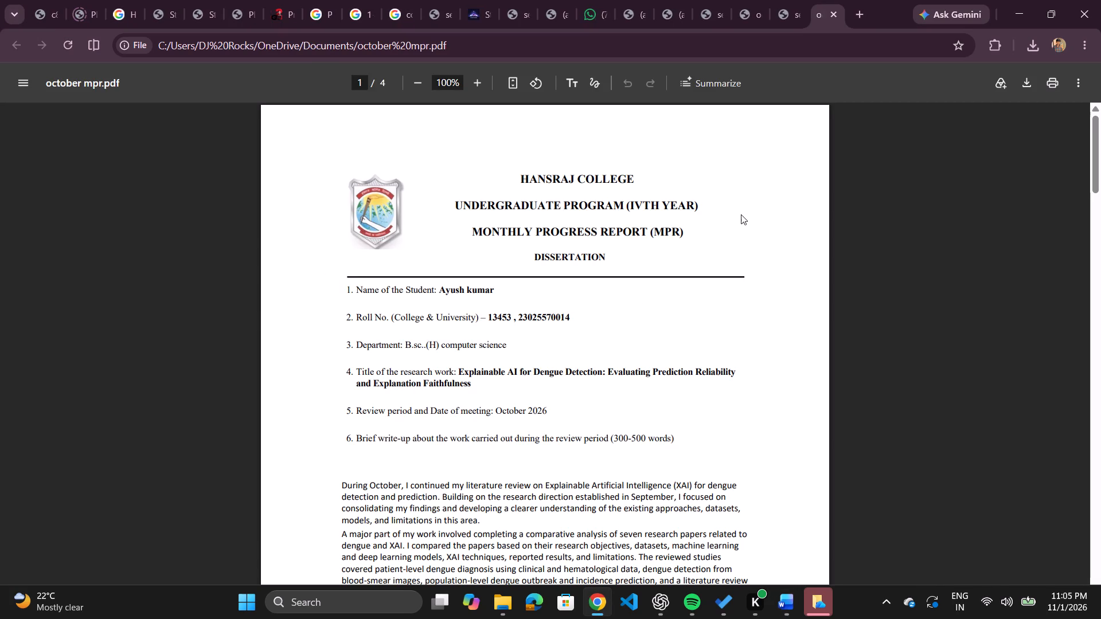
Examine the exported october mpr PDF in Chrome from the HANSRAJ COLLEGE header through its last page.
{"action": "scroll", "coordinate": [741, 216], "scroll_direction": "down", "scroll_amount": 16}
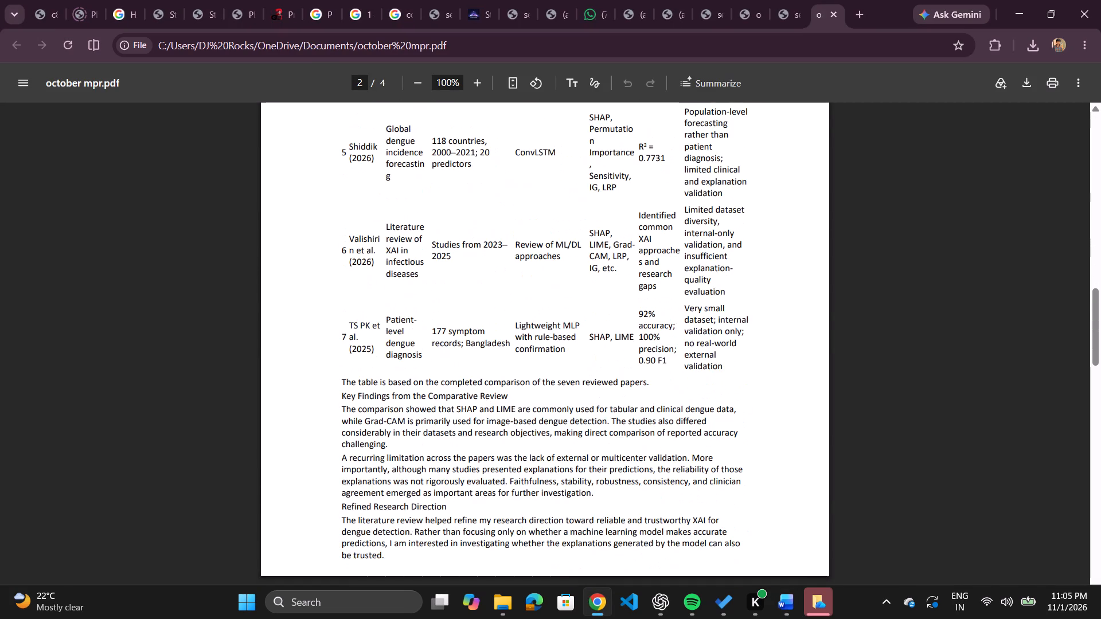
{"action": "scroll", "coordinate": [732, 223], "scroll_direction": "down", "scroll_amount": 4}
{"action": "scroll", "coordinate": [732, 223], "scroll_direction": "up", "scroll_amount": 4}
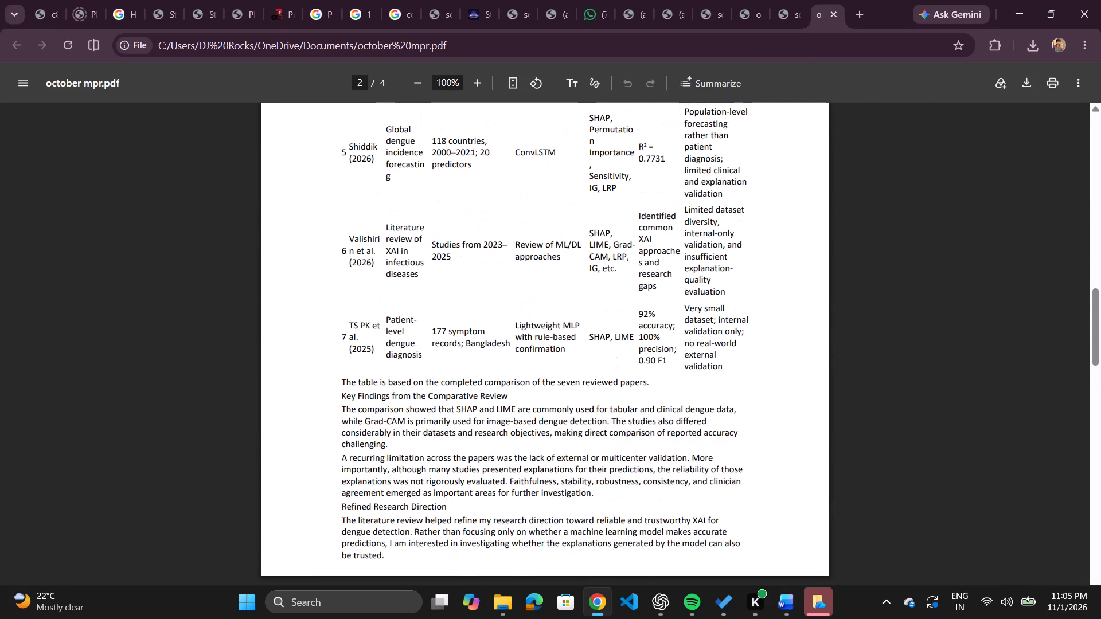
{"action": "scroll", "coordinate": [732, 223], "scroll_direction": "down", "scroll_amount": 20}
{"action": "scroll", "coordinate": [732, 223], "scroll_direction": "down", "scroll_amount": 1}
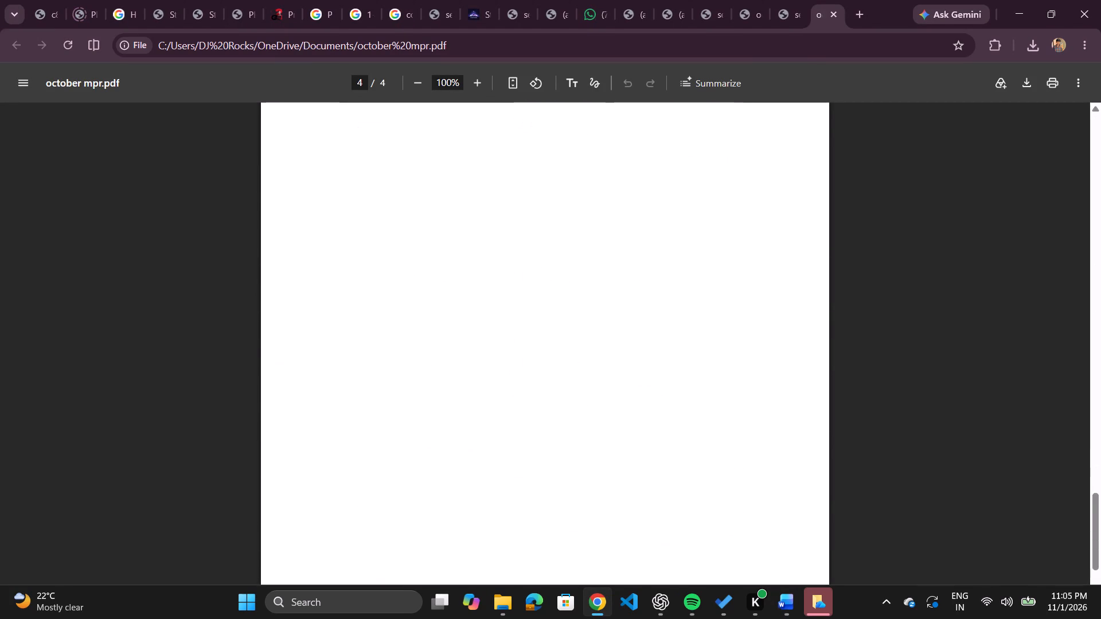
{"action": "scroll", "coordinate": [732, 223], "scroll_direction": "down", "scroll_amount": 5}
{"action": "scroll", "coordinate": [732, 223], "scroll_direction": "up", "scroll_amount": 5}
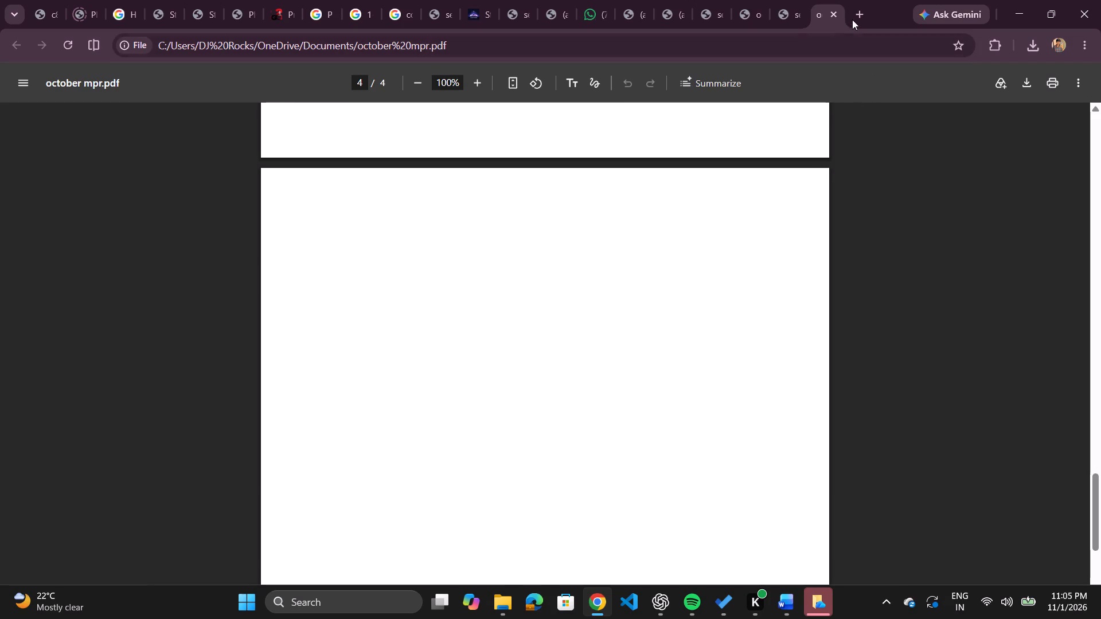
Search the web for "page remove from pdf" in a new tab and open iLovePDF's page removal tool.
{"action": "left_click", "coordinate": [853, 19]}
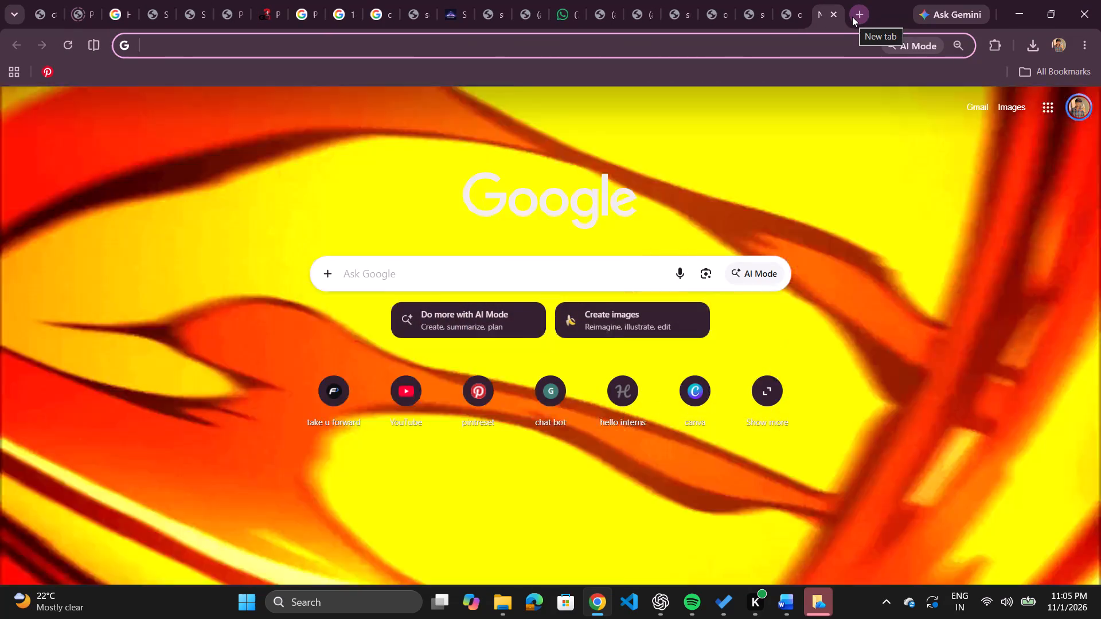
{"action": "type", "text": "page remove from pdf"}
{"action": "key", "text": "space"}
{"action": "key", "text": "Return"}
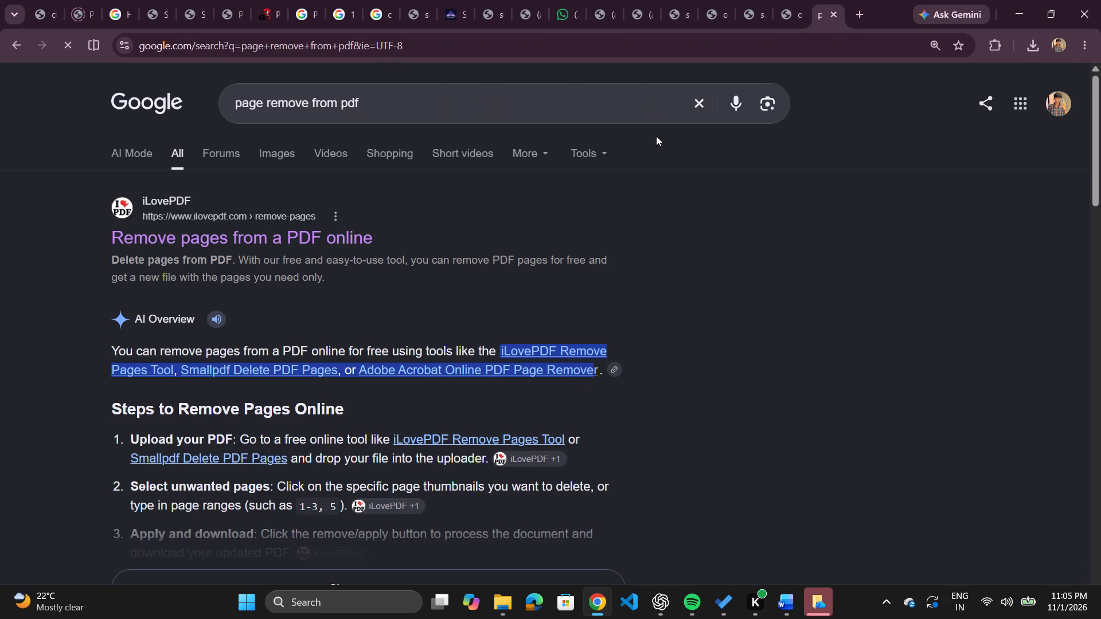
{"action": "left_click", "coordinate": [325, 229]}
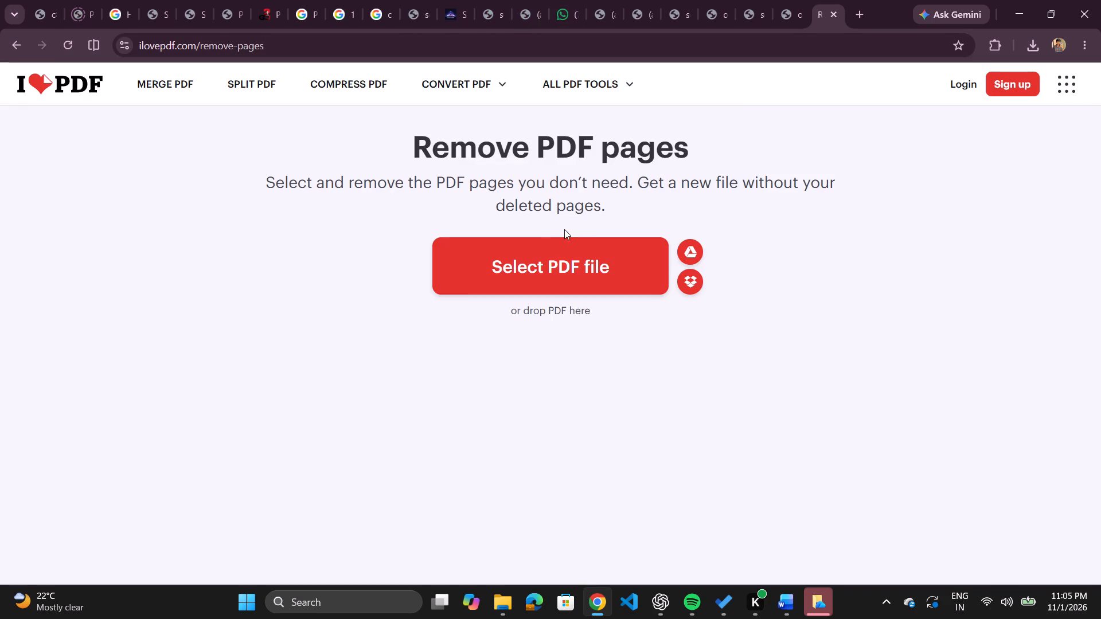
Find the october mpr PDF in OneDrive's Documents folder with File Explorer and load it into iLovePDF's page remover in Chrome.
{"action": "left_click", "coordinate": [1038, 43]}
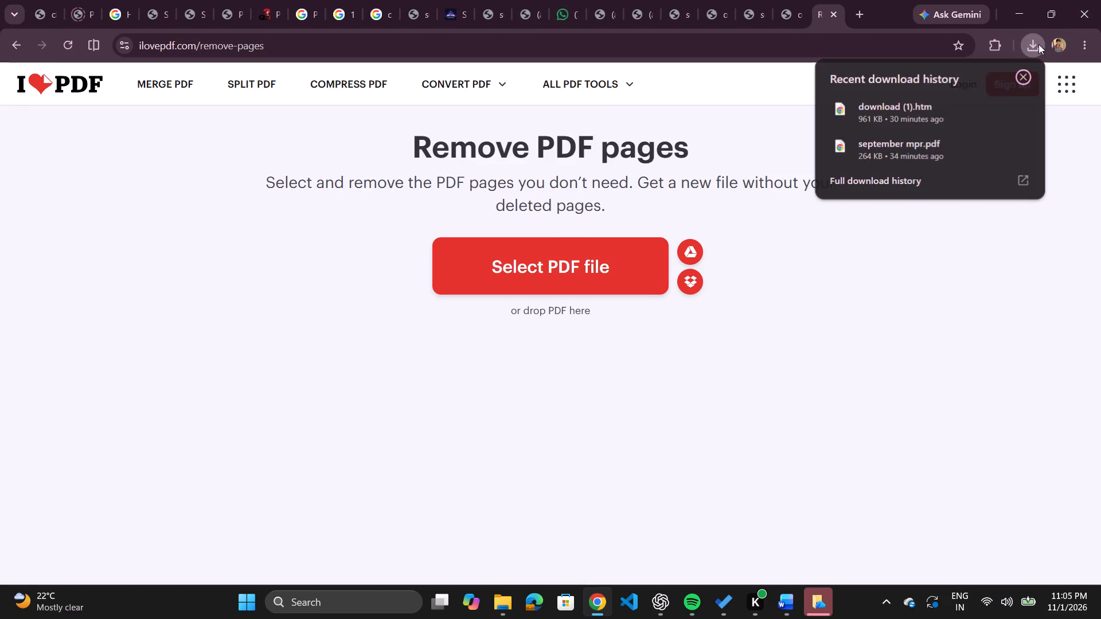
{"action": "key", "text": "alt+Tab"}
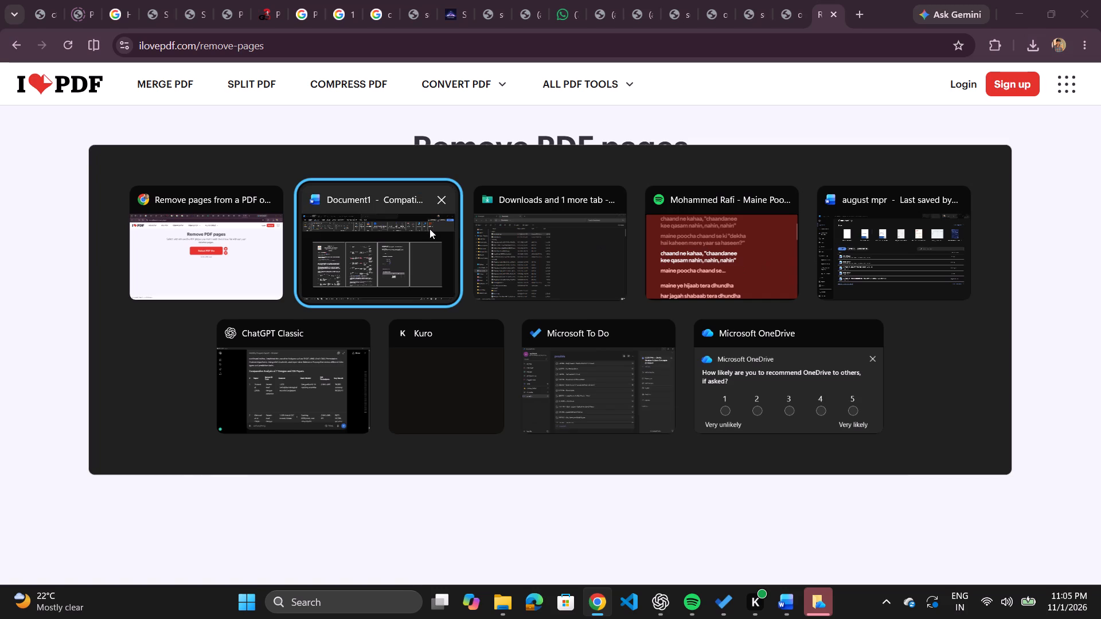
{"action": "key", "text": "alt+Tab"}
{"action": "left_click", "coordinate": [66, 160]}
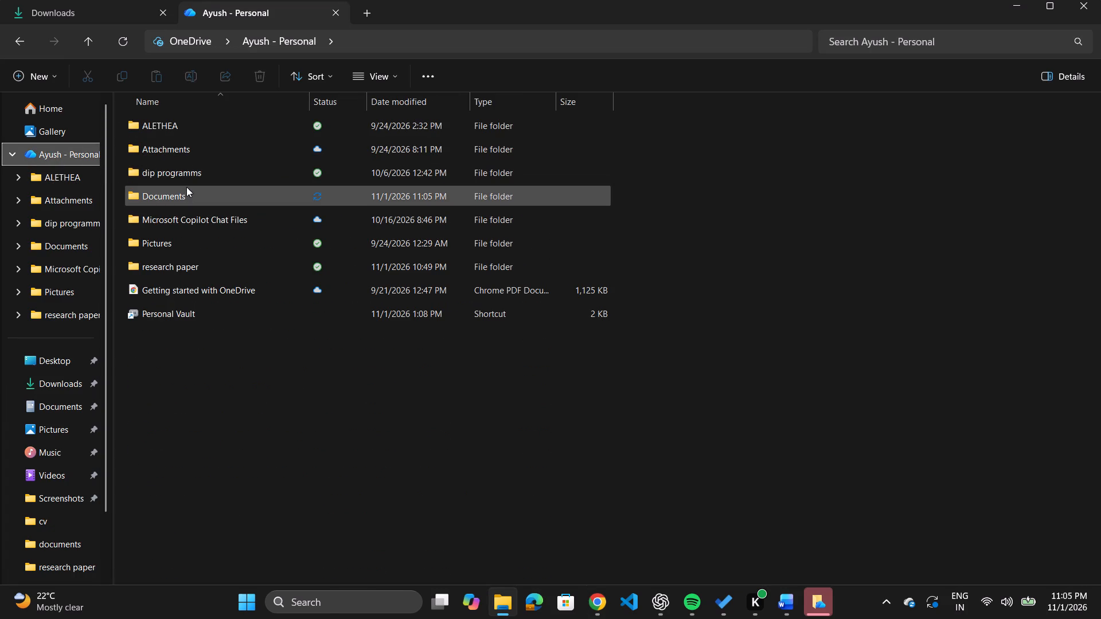
{"action": "double_click", "coordinate": [182, 202]}
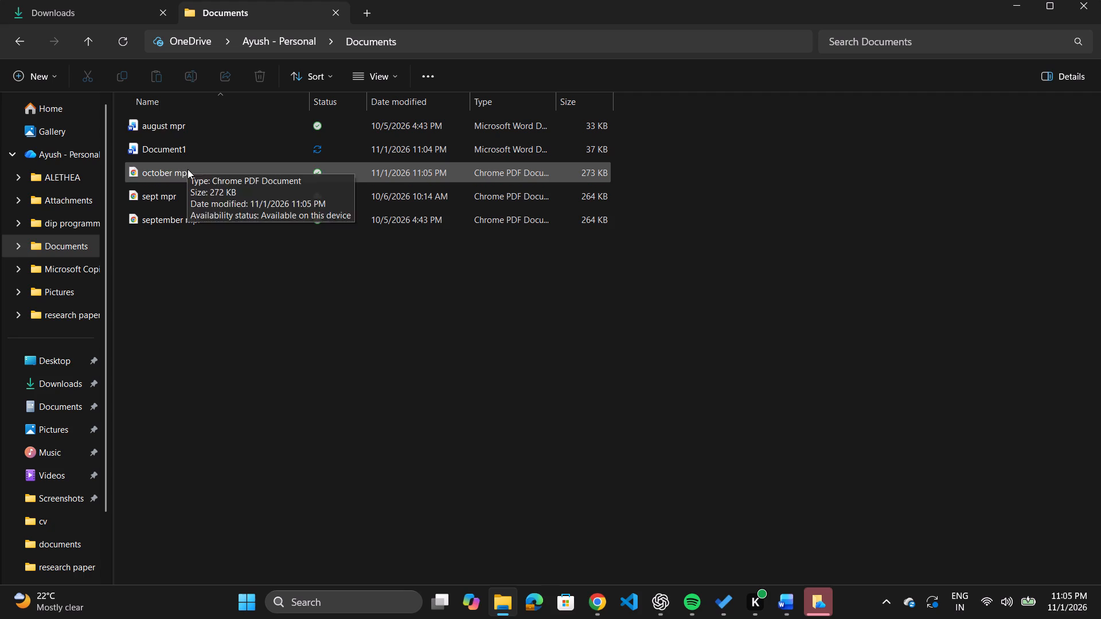
{"action": "left_click_drag", "start_coordinate": [188, 170], "coordinate": [619, 604]}
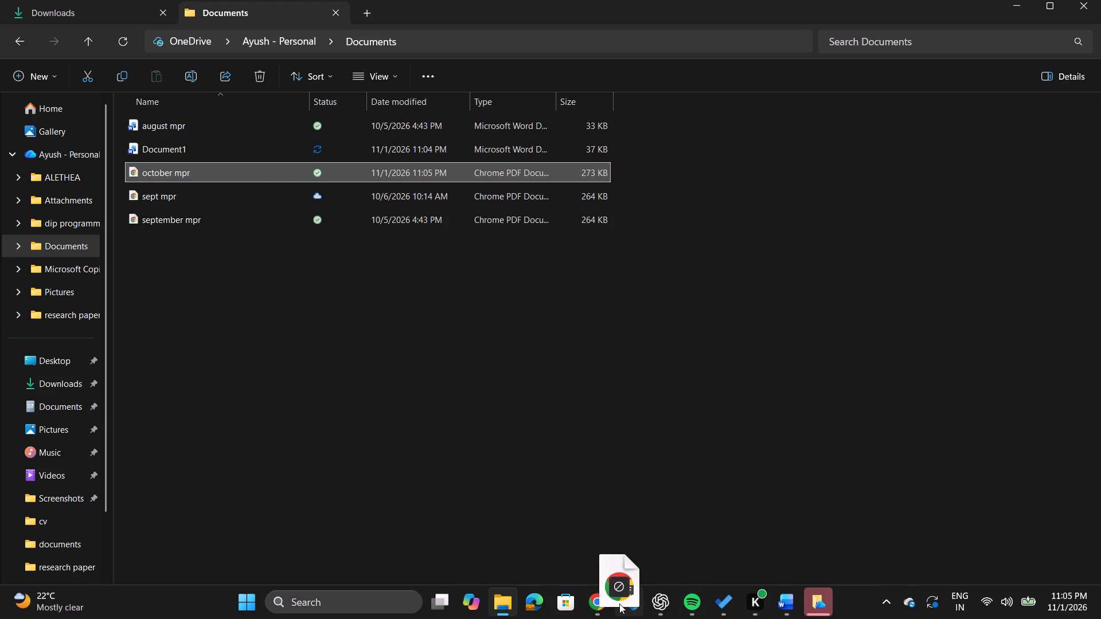
{"action": "left_click_drag", "start_coordinate": [619, 604], "coordinate": [538, 263]}
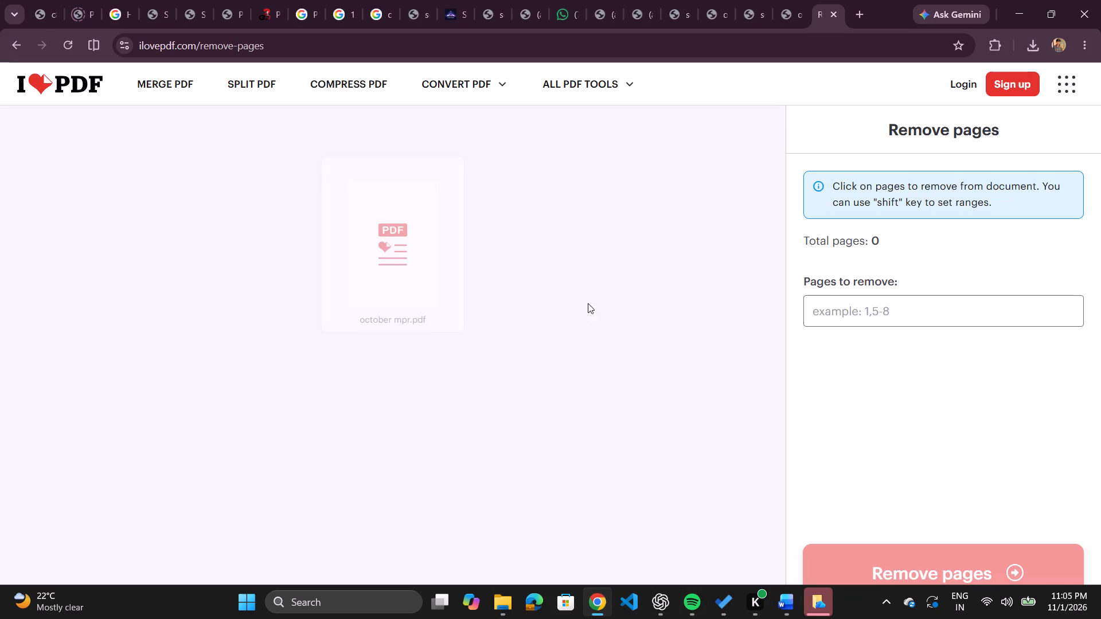
{"action": "scroll", "coordinate": [597, 313], "scroll_direction": "down", "scroll_amount": 4}
{"action": "left_click", "coordinate": [596, 305]}
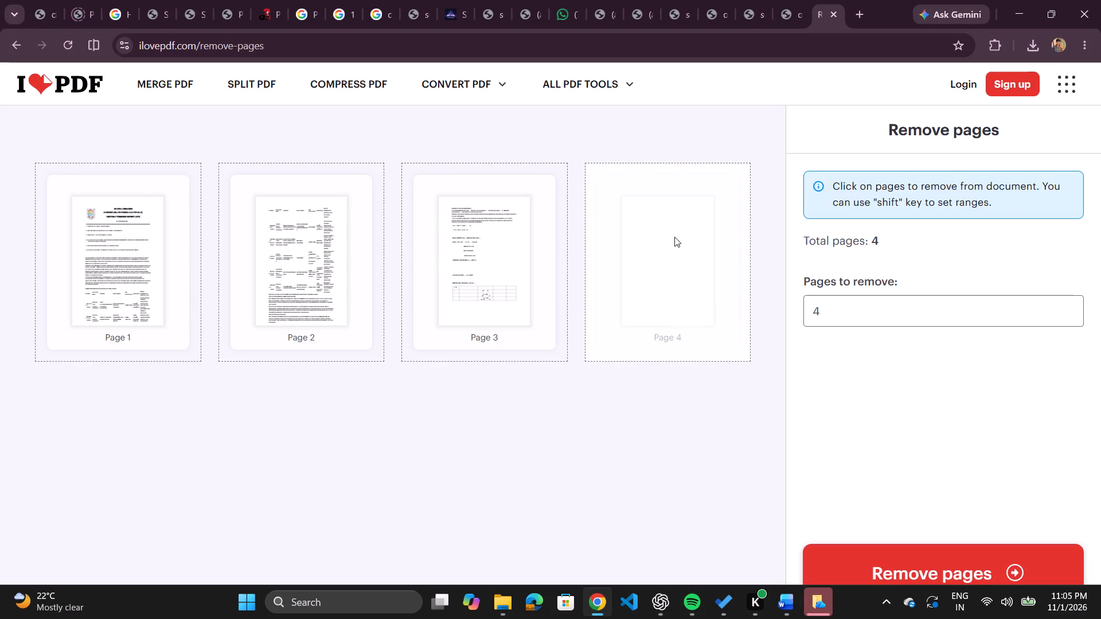
{"action": "left_click", "coordinate": [666, 263]}
{"action": "scroll", "coordinate": [864, 339], "scroll_direction": "down", "scroll_amount": 3}
{"action": "left_click", "coordinate": [690, 292]}
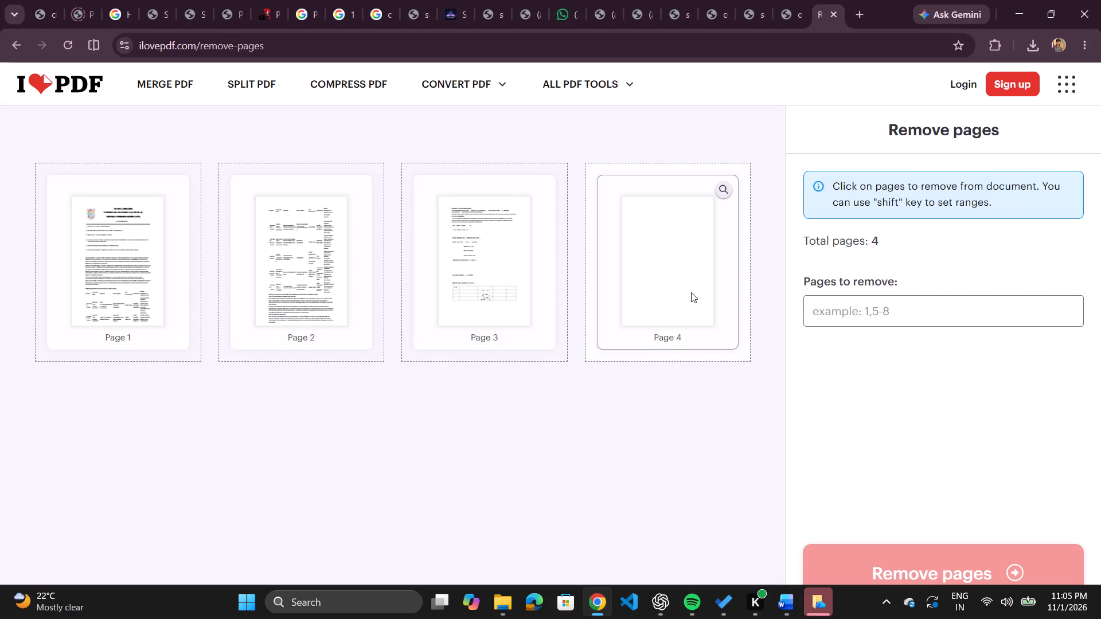
{"action": "left_click", "coordinate": [663, 266]}
{"action": "left_click", "coordinate": [673, 275]}
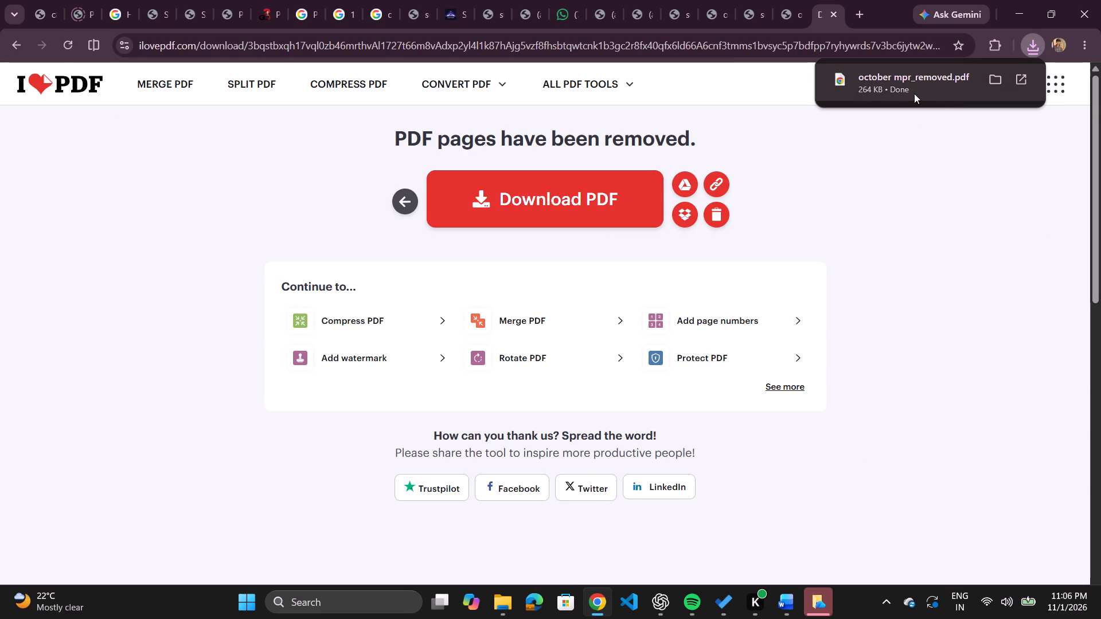
In File Explorer's Downloads folder, rename the october mpr_removed PDF as october mpr.
{"action": "key", "text": "alt+Tab"}
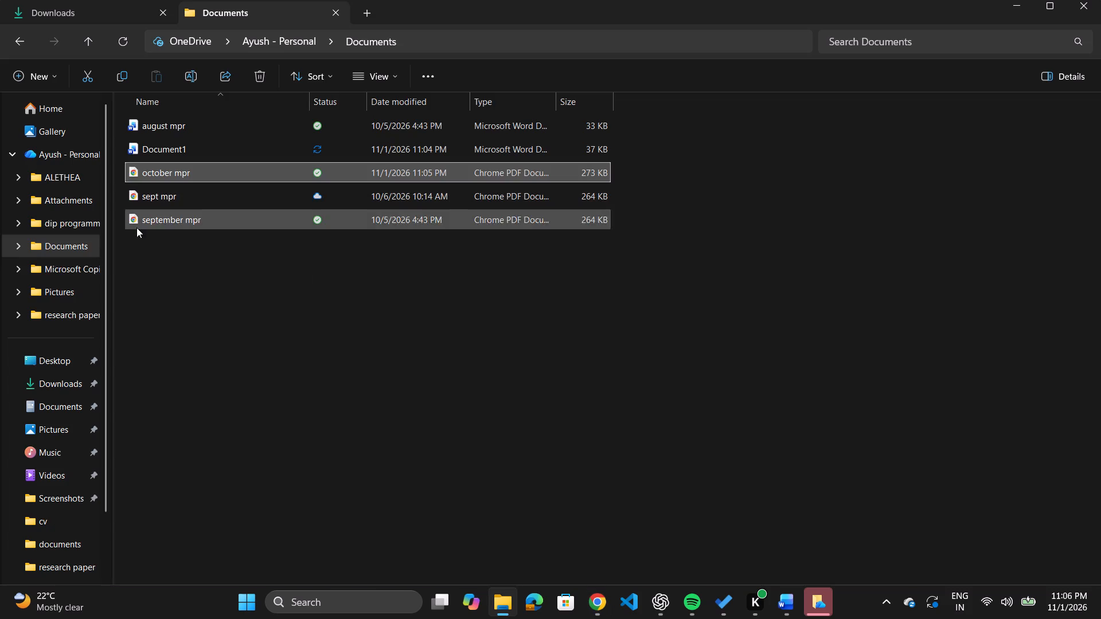
{"action": "left_click", "coordinate": [44, 404]}
{"action": "left_click", "coordinate": [48, 387]}
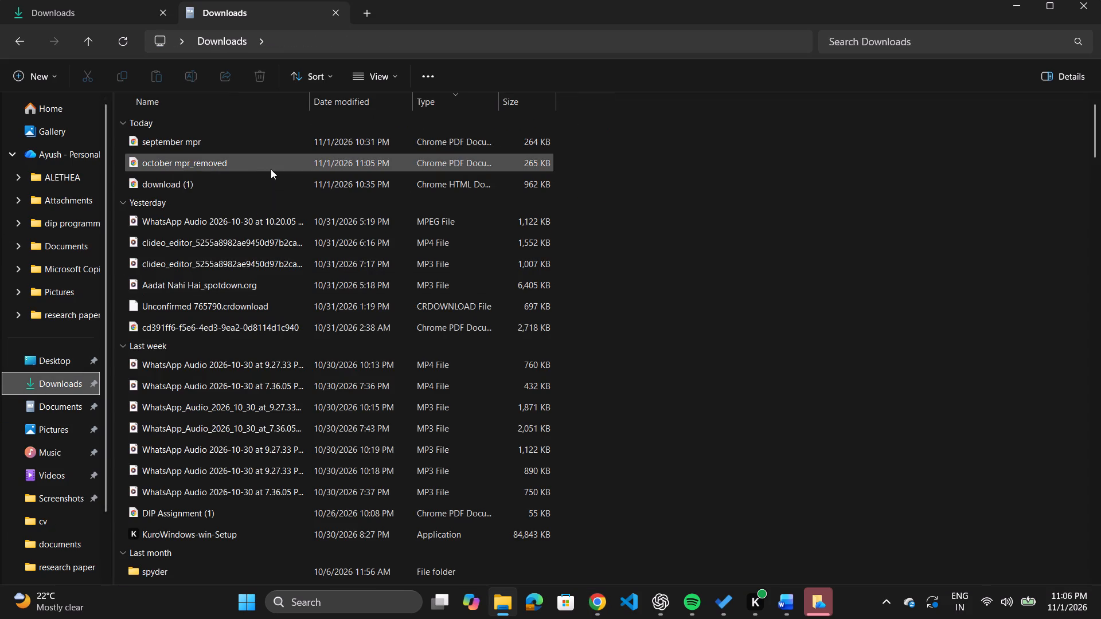
{"action": "left_click", "coordinate": [260, 169]}
{"action": "left_click", "coordinate": [206, 81]}
{"action": "left_click", "coordinate": [199, 80]}
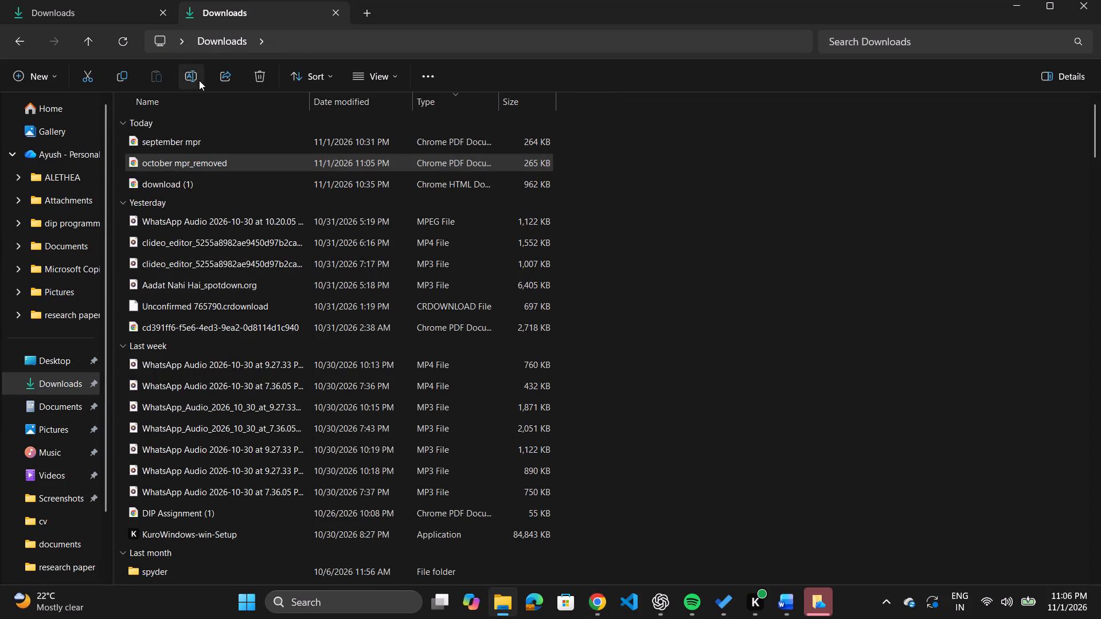
{"action": "left_click", "coordinate": [243, 162]}
{"action": "key", "text": "BackSpace"}
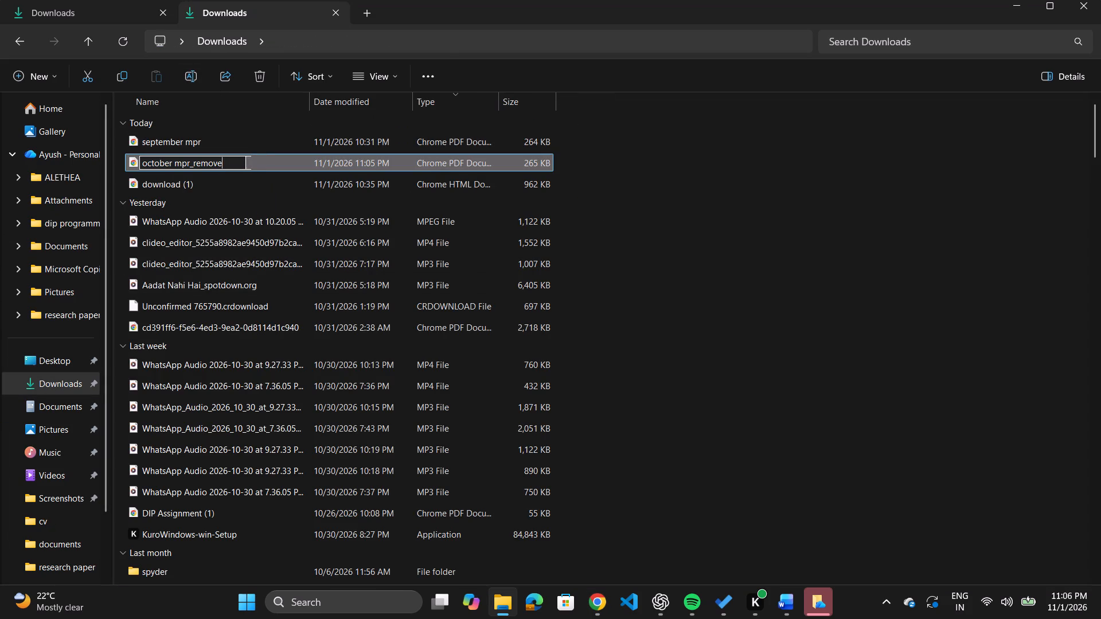
{"action": "key", "text": "BackSpace"}
{"action": "key", "text": "BackSpace"}
{"action": "key", "text": "BackSpace"}
{"action": "key", "text": "BackSpace"}
{"action": "key", "text": "BackSpace"}
{"action": "key", "text": "BackSpace"}
{"action": "key", "text": "BackSpace"}
{"action": "key", "text": "Return"}
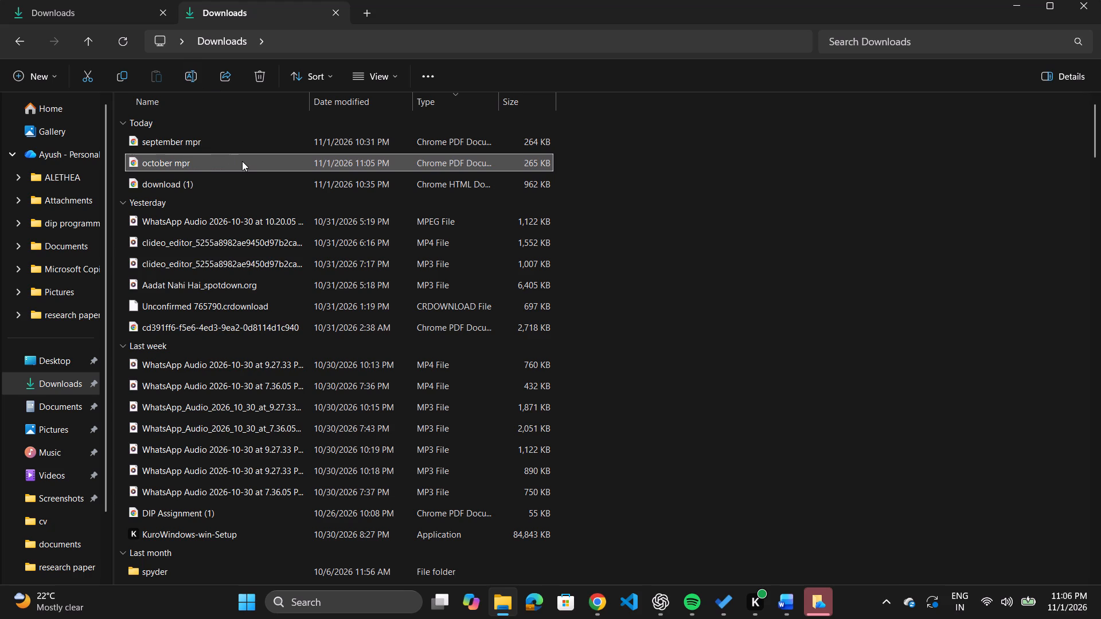
{"action": "left_click", "coordinate": [243, 161]}
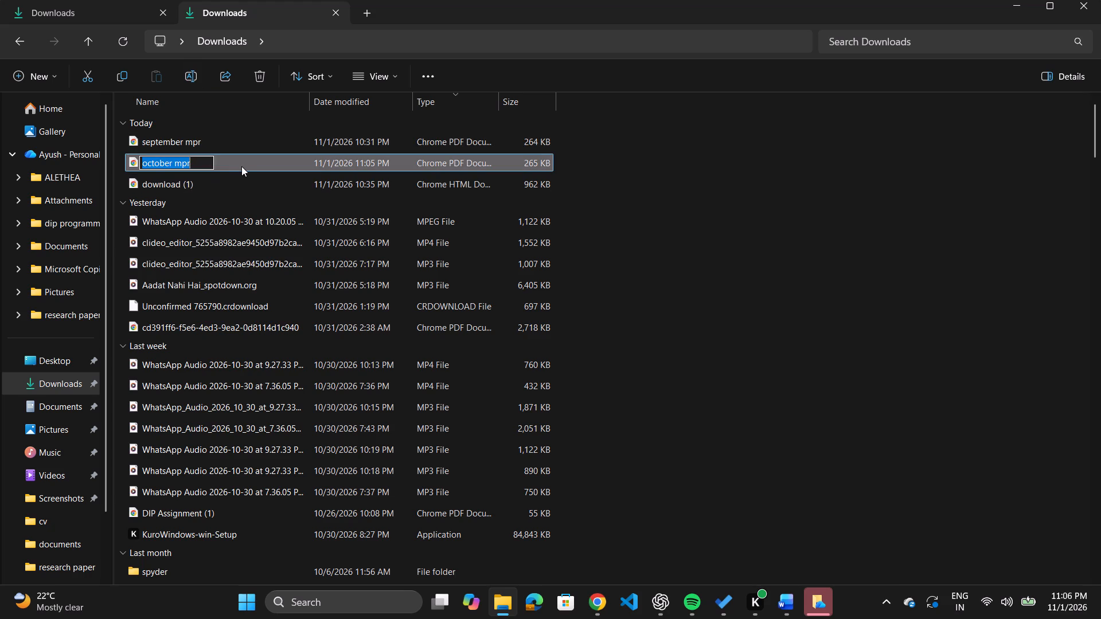
{"action": "left_click", "coordinate": [243, 166]}
Switch to the Document1 window in Word.
{"action": "key", "text": "alt+Tab"}
{"action": "key", "text": "alt+Tab"}
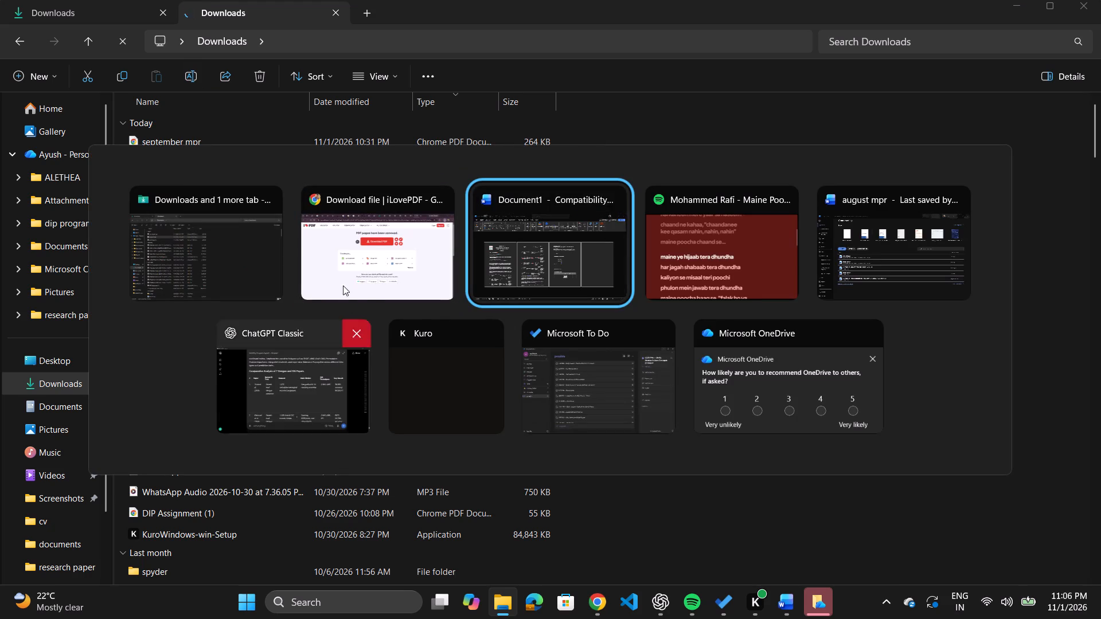